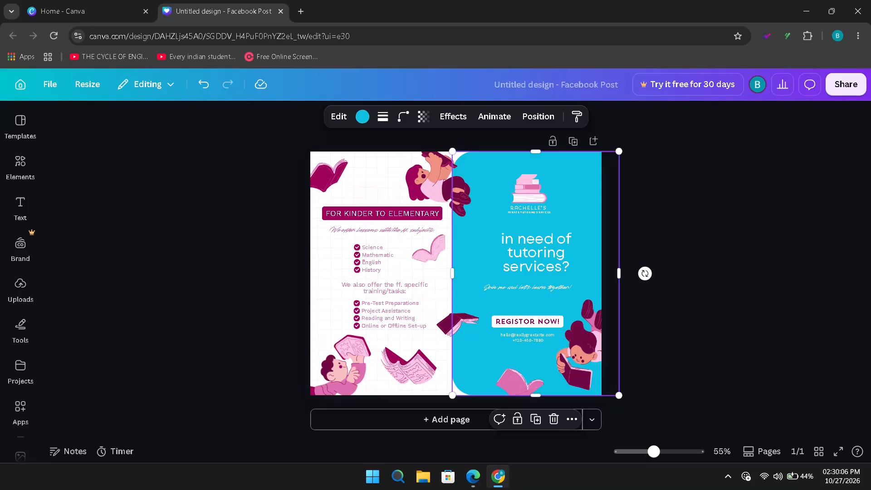
Clear all Windows notifications and close the notification centre.
click(842, 482)
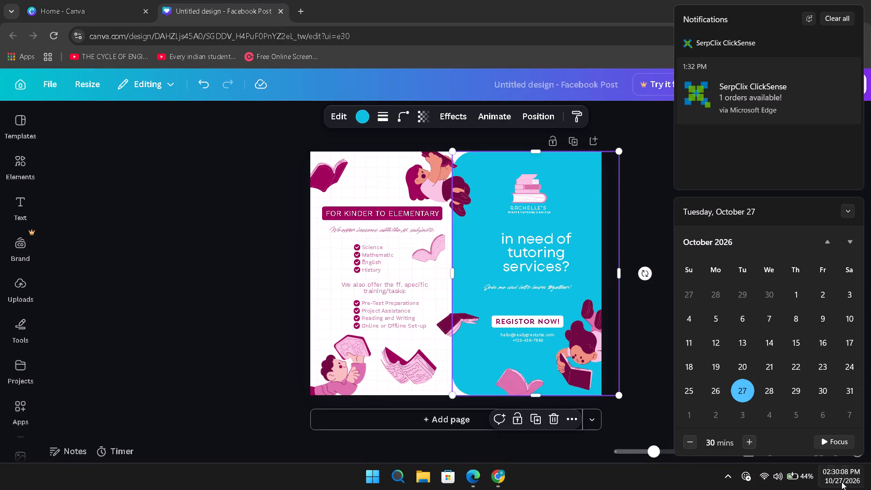
click(841, 14)
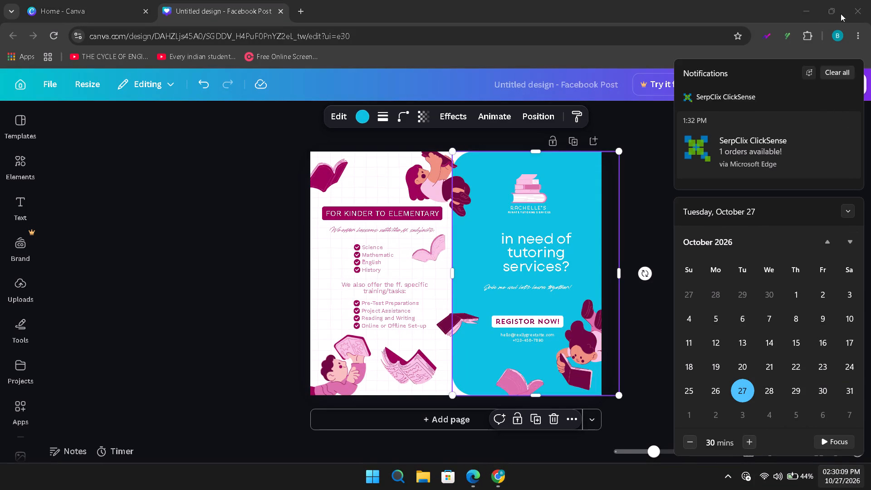
click(594, 0)
Switch to Microsoft Edge and refresh the available orders in the SerpClix ClickSense side panel.
click(470, 468)
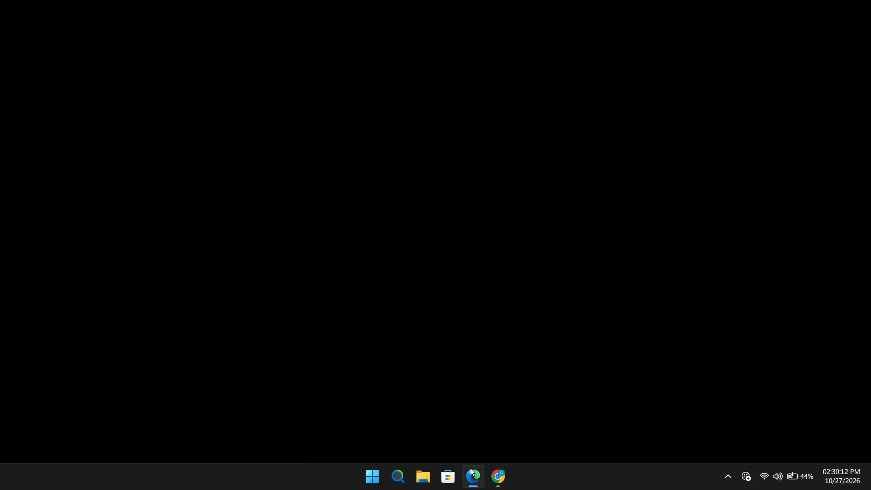
triple_click(847, 120)
double_click(847, 120)
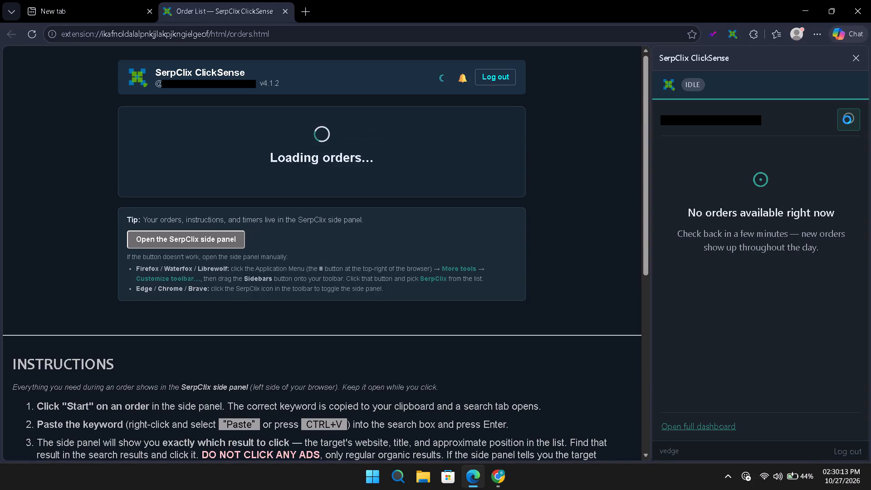
triple_click(847, 120)
Open Edge's browsing history and bring up the option to delete browsing data.
click(820, 34)
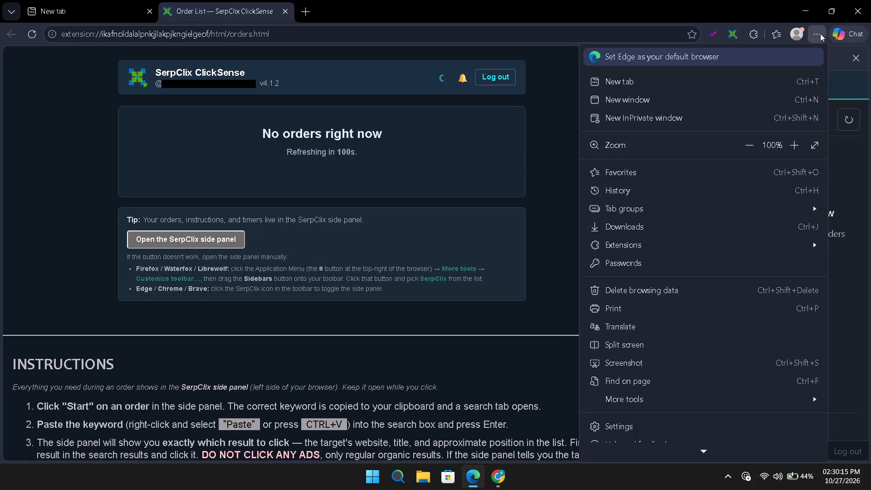
click(612, 192)
click(756, 52)
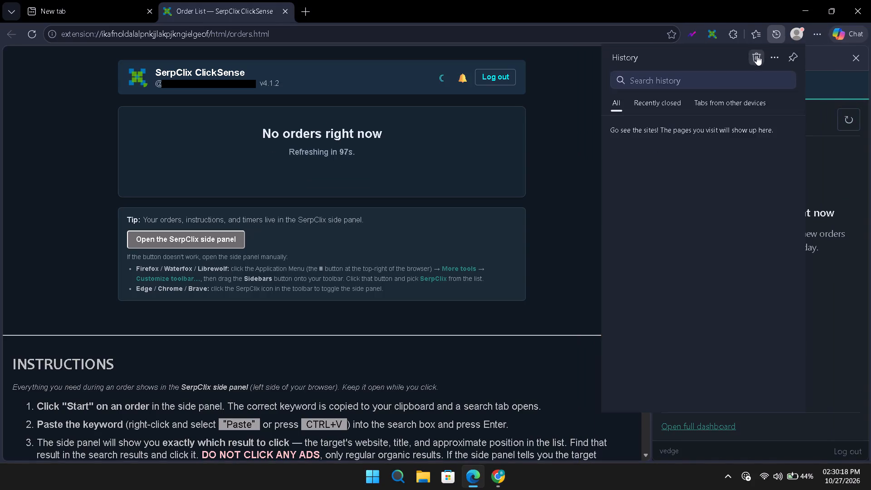
Clear the browsing data from the browser settings and close the Settings tab.
click(426, 362)
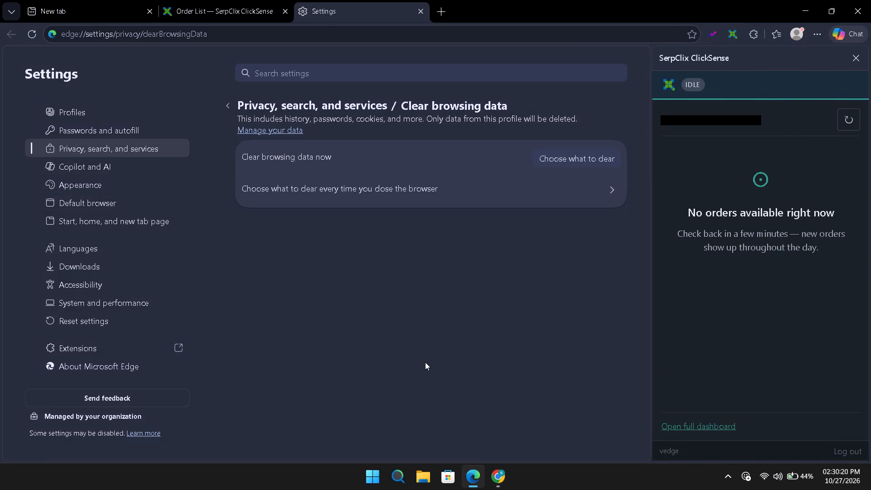
click(417, 9)
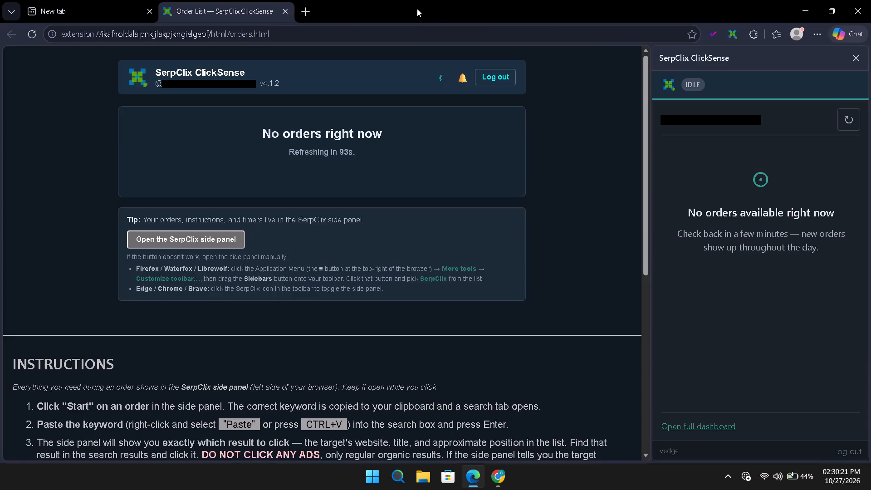
Refresh the order list in the SerpClix ClickSense side panel.
triple_click(851, 118)
click(851, 118)
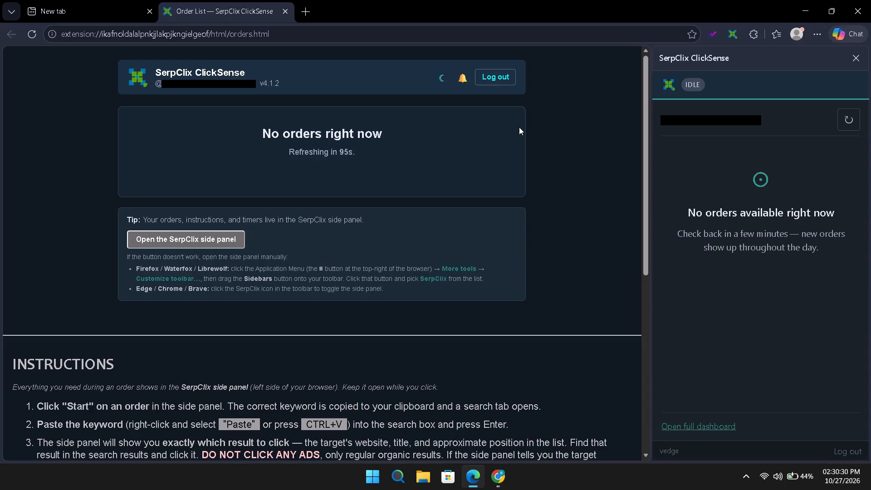
Switch to the Canva design in Chrome and compare Telegraf and DM Sans on the "in need of tutoring services?" heading, keeping DM Sans.
click(804, 6)
click(416, 303)
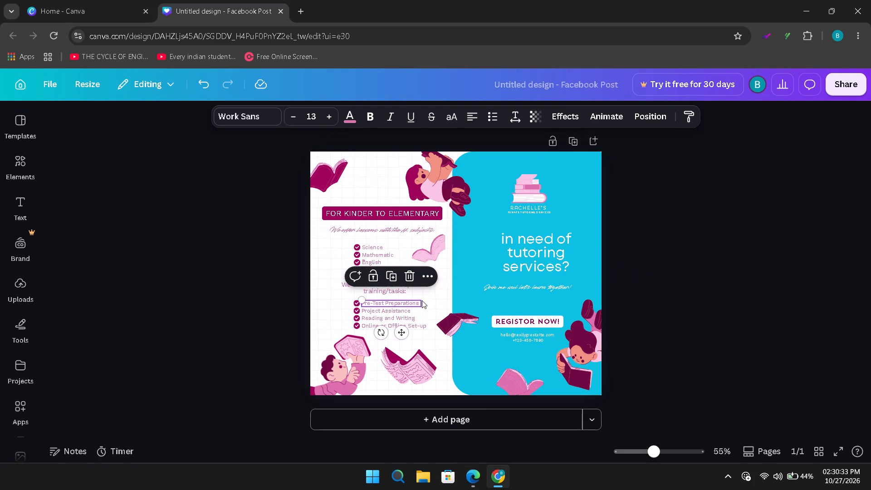
click(524, 245)
click(256, 117)
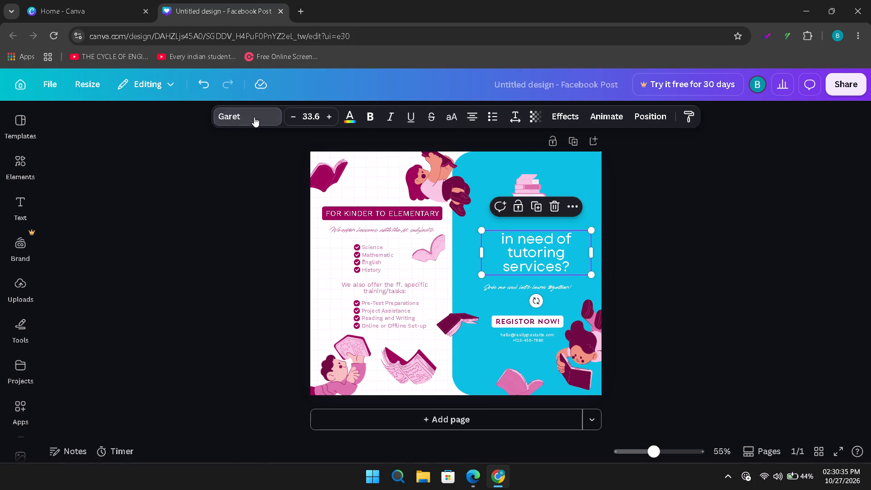
click(150, 275)
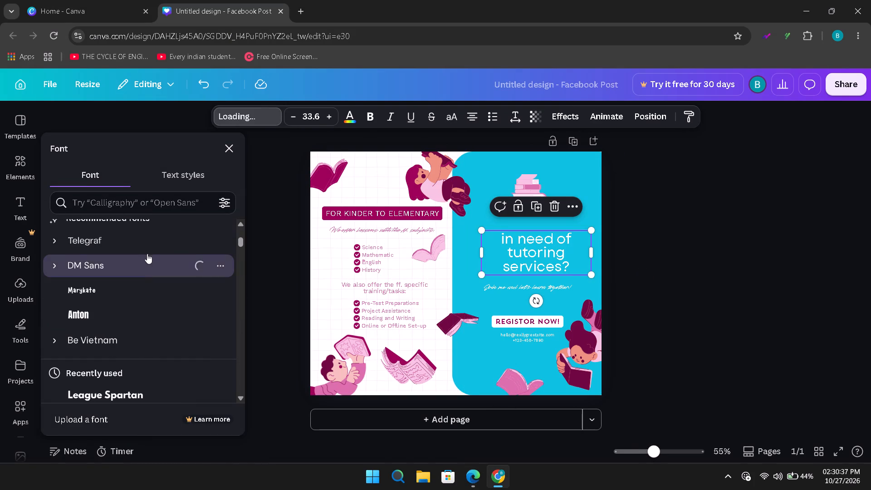
click(150, 242)
click(146, 270)
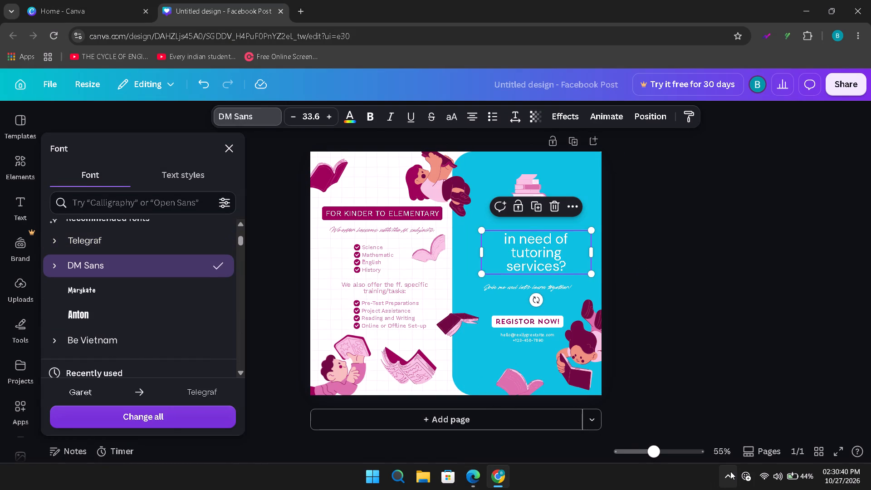
Show the hidden system tray icons.
click(730, 471)
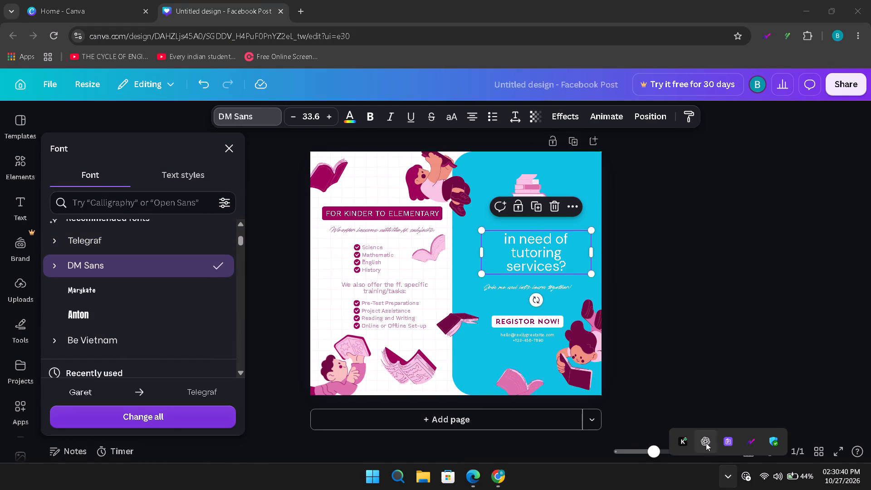
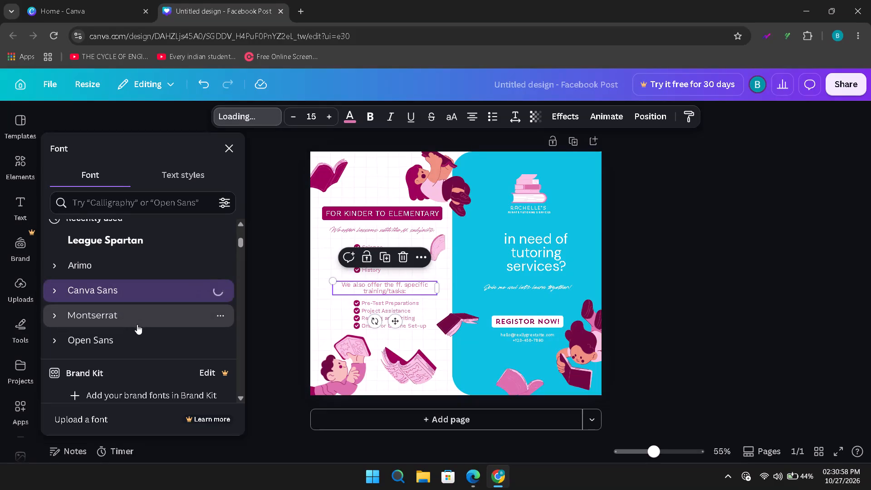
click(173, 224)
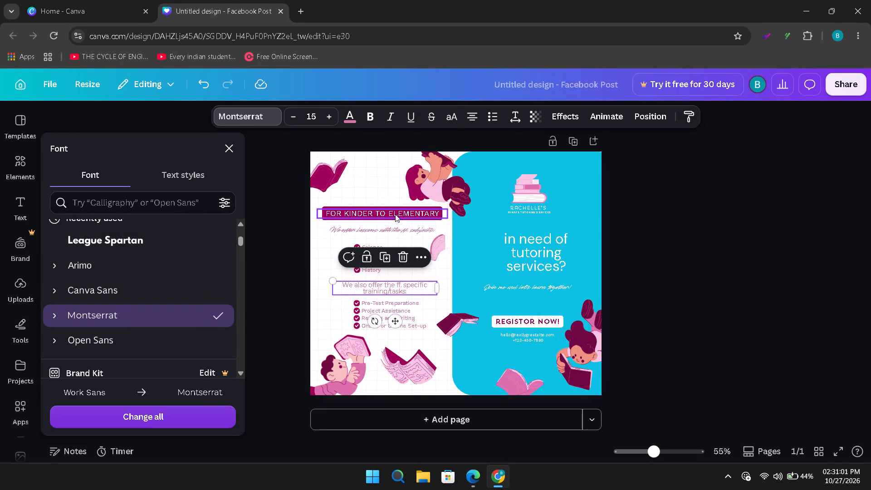
Format the "FOR KINDER TO ELEMENTARY" heading as bold, underlined text in the bright blue already used in the design.
click(395, 214)
click(371, 119)
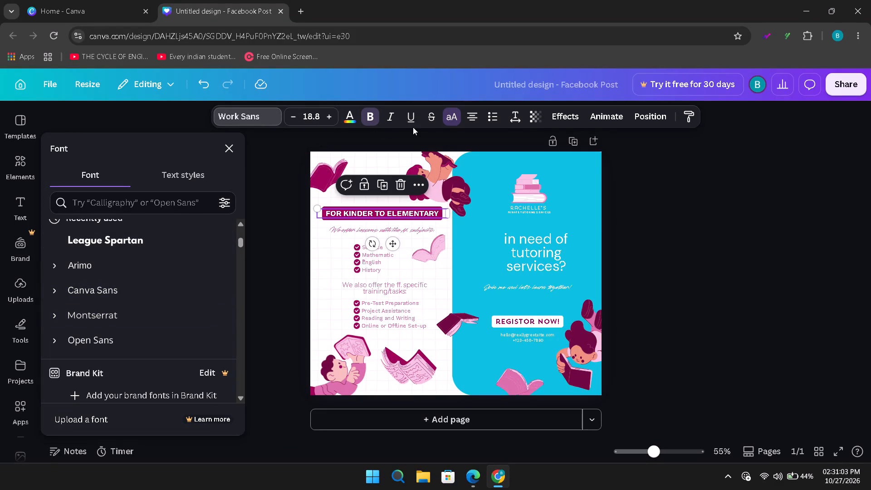
click(411, 118)
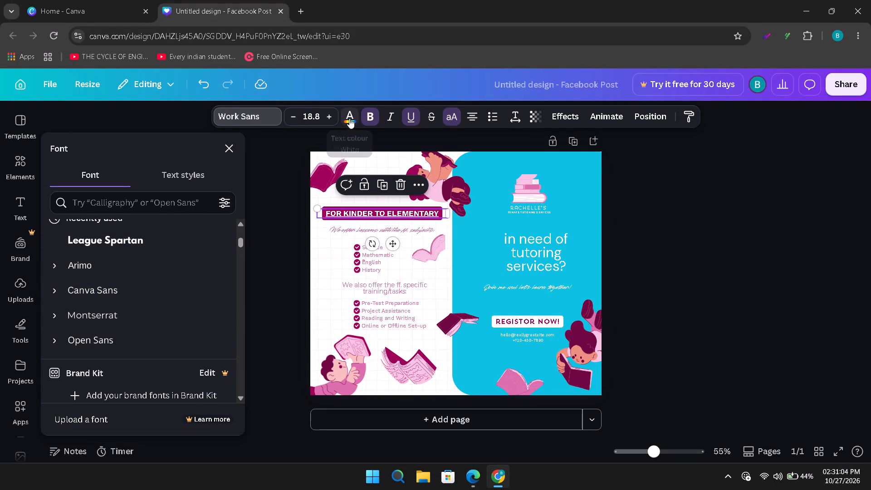
click(349, 118)
click(66, 277)
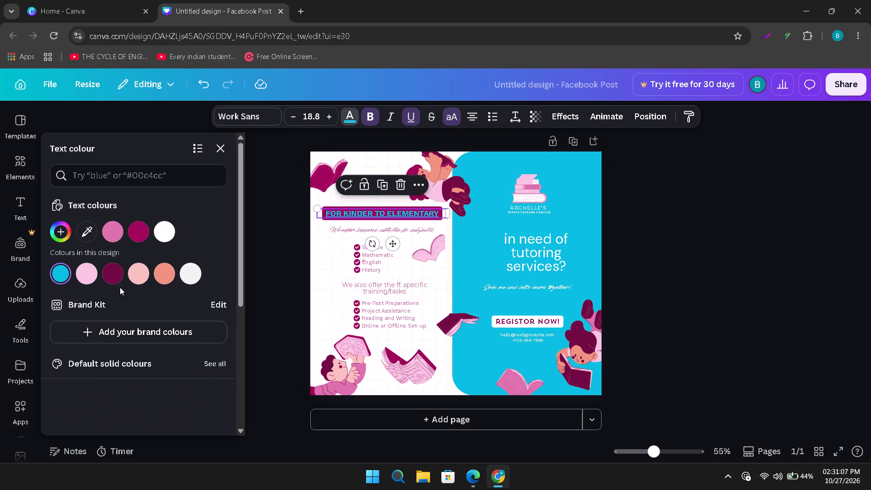
Try a red-to-orange gradient on the "FOR KINDER TO ELEMENTARY" heading, settling on the default dark blue-to-purple gradient.
scroll(129, 284, down, 4)
click(91, 328)
click(158, 335)
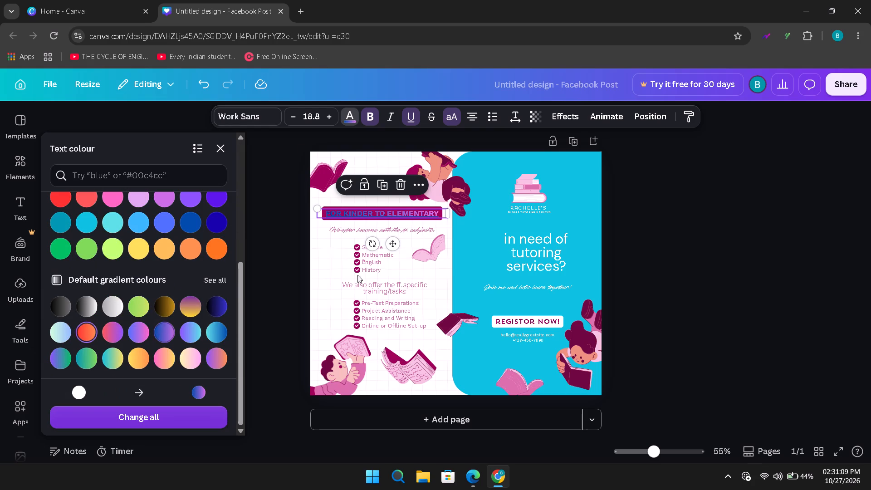
click(146, 346)
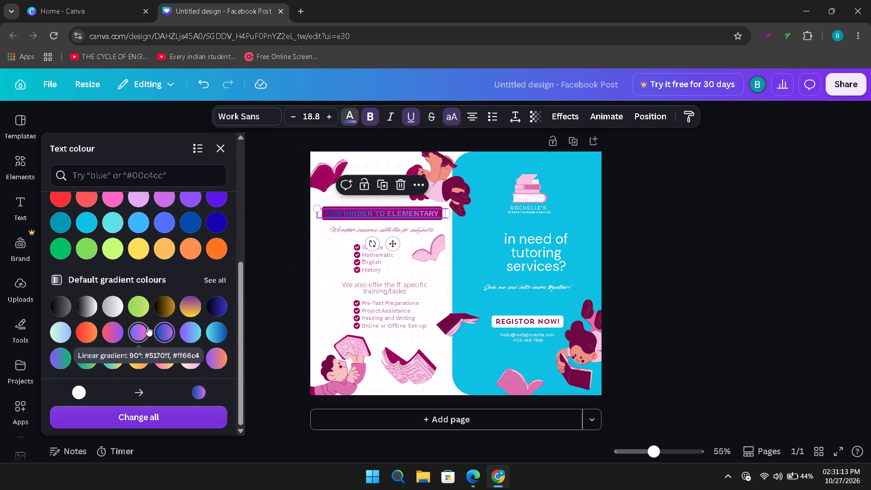
Format the "We also offer the ff. specific training/tasks:" text in yellow #ffde59 with bold, underline and strikethrough.
scroll(144, 324, up, 2)
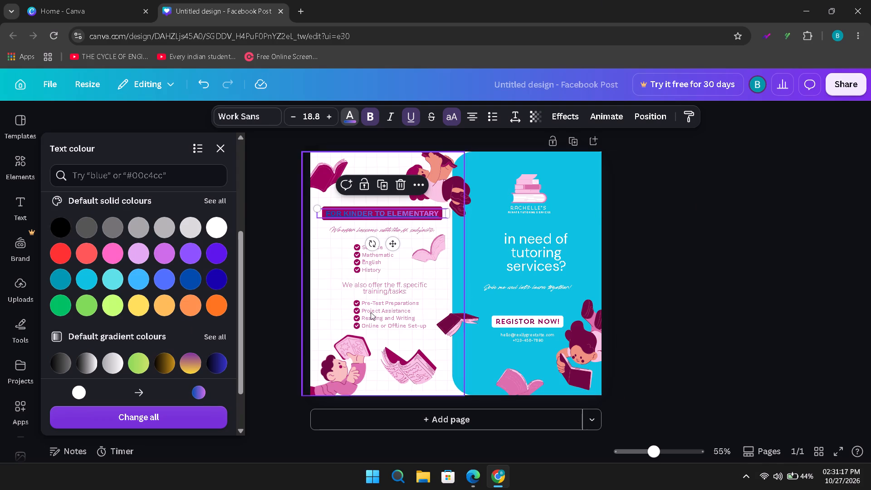
click(387, 289)
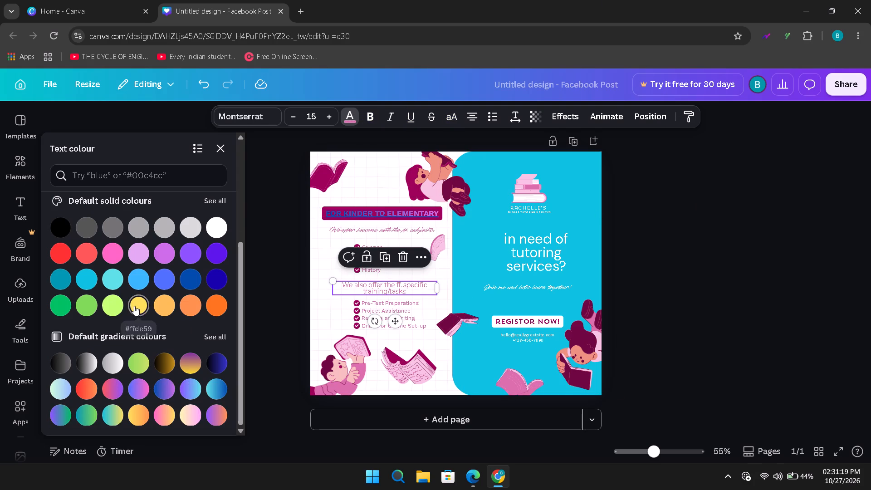
click(136, 306)
click(122, 273)
click(371, 119)
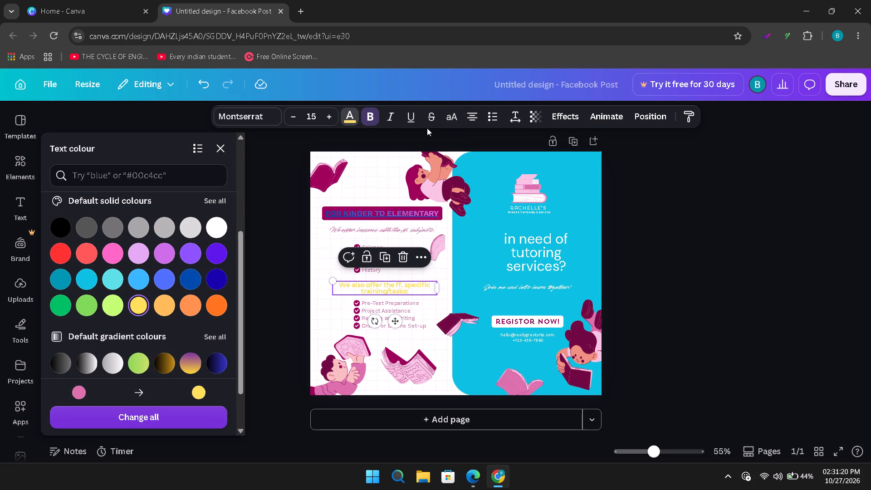
click(407, 120)
click(433, 119)
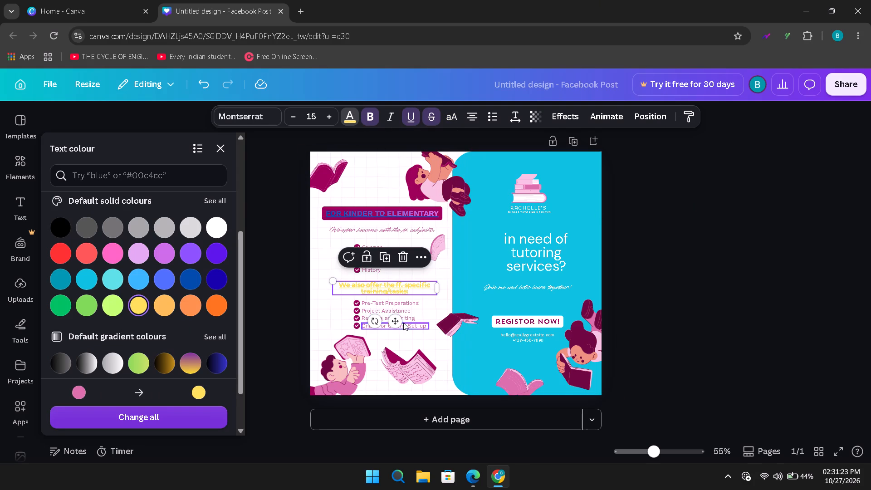
Try red, coral and dark blue default solid colours on the "Reading and Writing" list item, settling on bright orange.
click(409, 318)
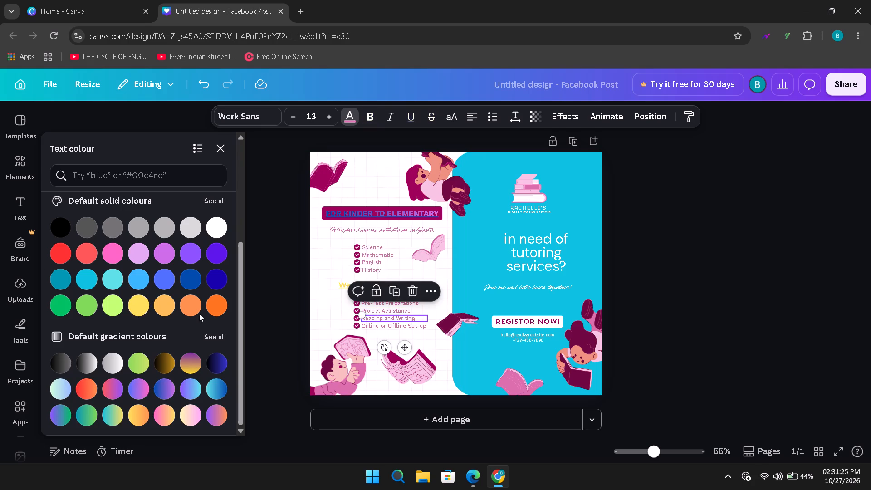
click(93, 306)
click(57, 249)
click(81, 249)
drag(101, 289, 112, 284)
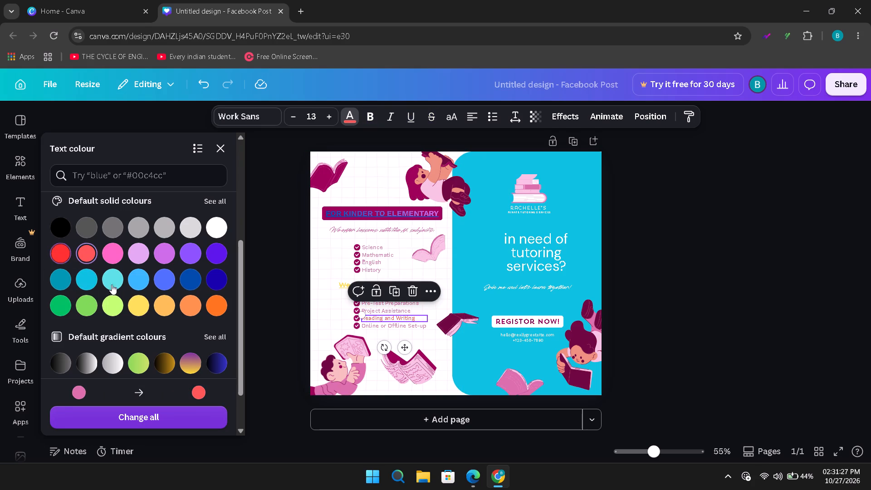
drag(112, 284, 108, 285)
click(192, 274)
click(206, 276)
click(206, 246)
click(210, 276)
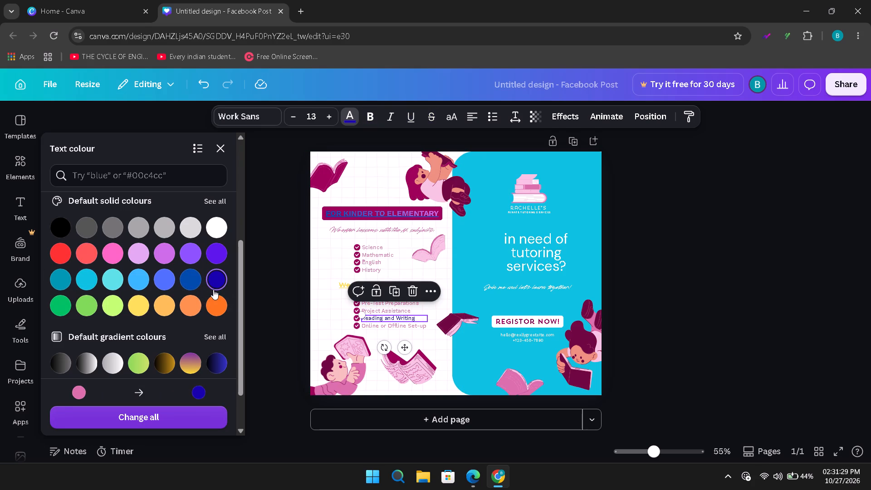
click(213, 289)
click(213, 298)
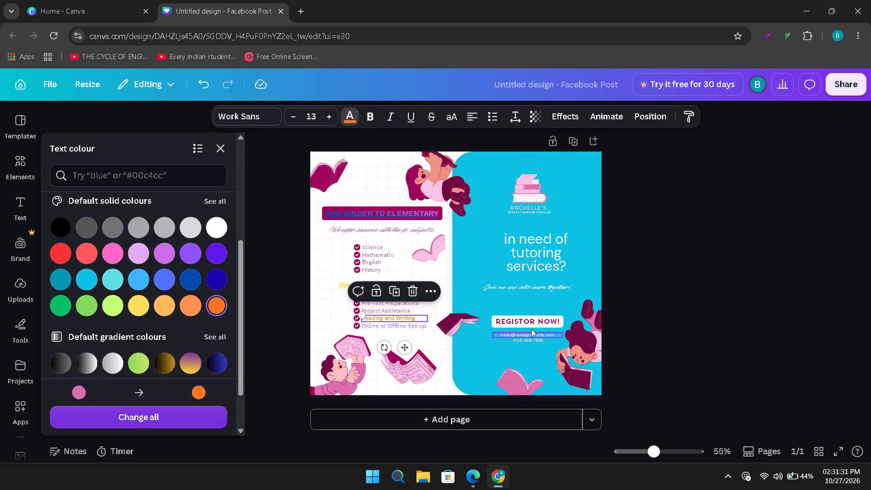
Try fonts such as DM Sans, Coco Gothic, Tamrin and Kompot Sans on the "REGISTER NOW!" text, settling on Montserrat.
click(537, 320)
click(252, 113)
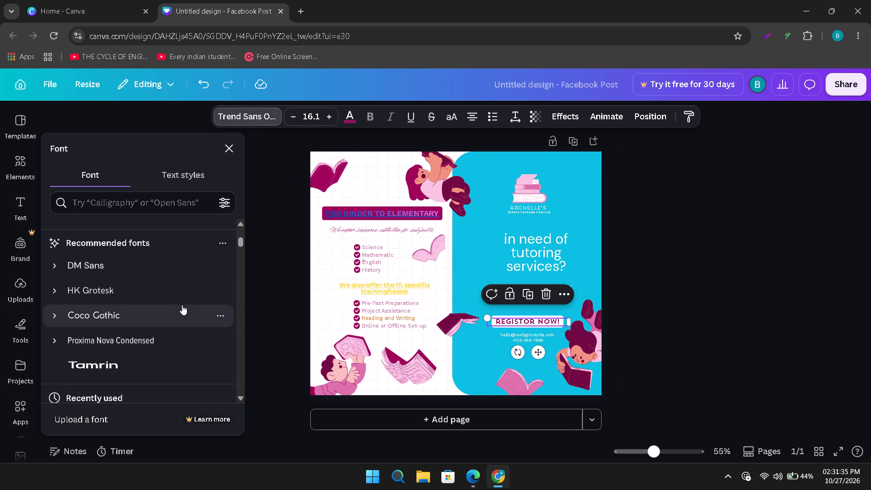
click(170, 305)
click(168, 284)
click(169, 268)
click(174, 242)
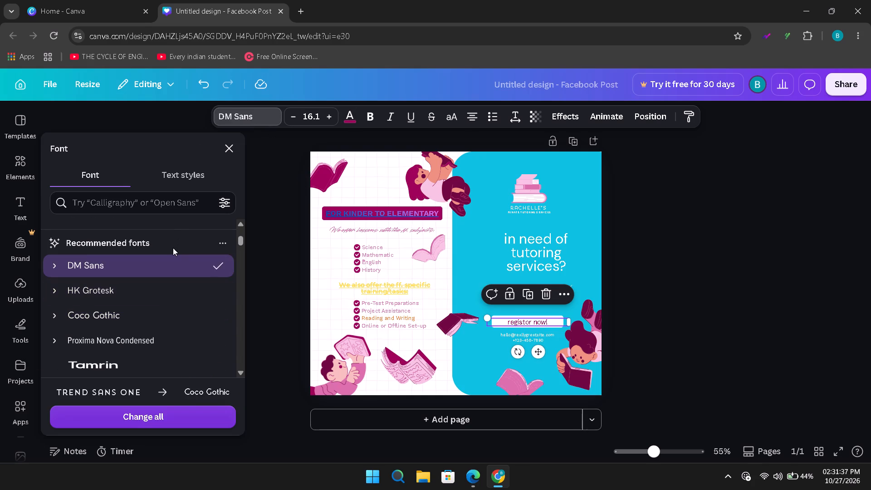
click(146, 321)
click(147, 338)
click(147, 363)
click(147, 368)
click(160, 311)
click(160, 307)
scroll(161, 309, up, 4)
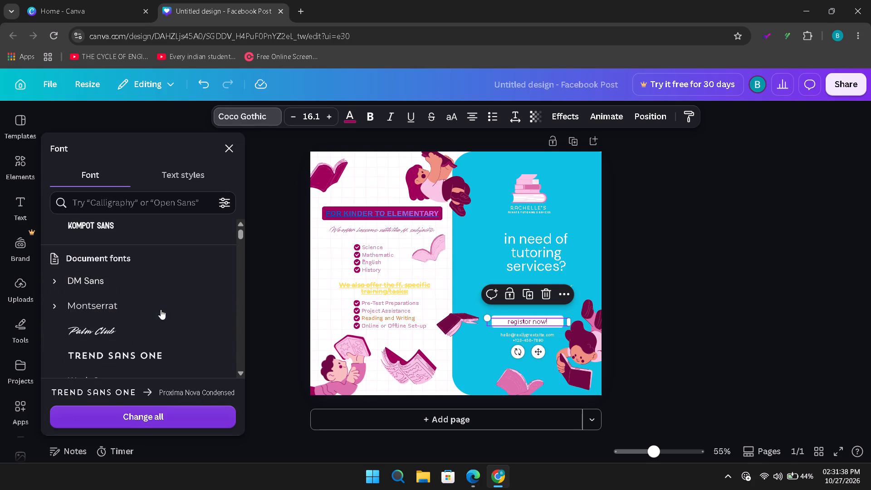
click(148, 274)
drag(147, 281, 147, 286)
click(142, 328)
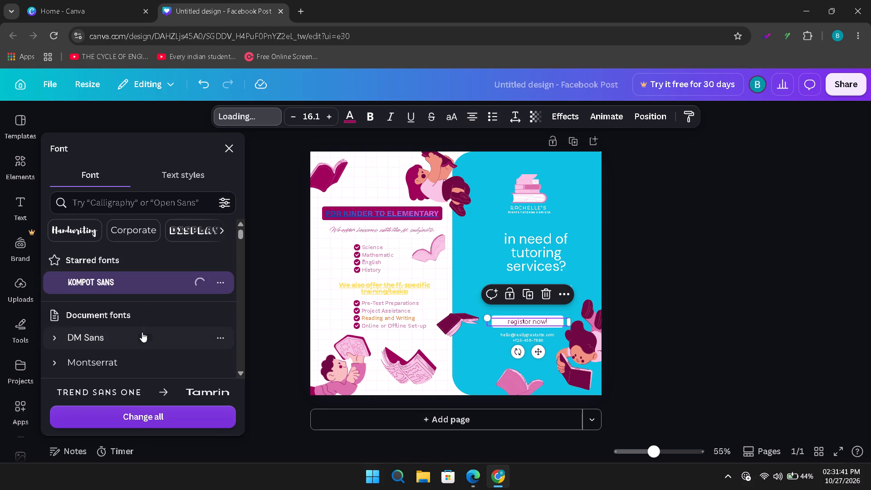
click(142, 364)
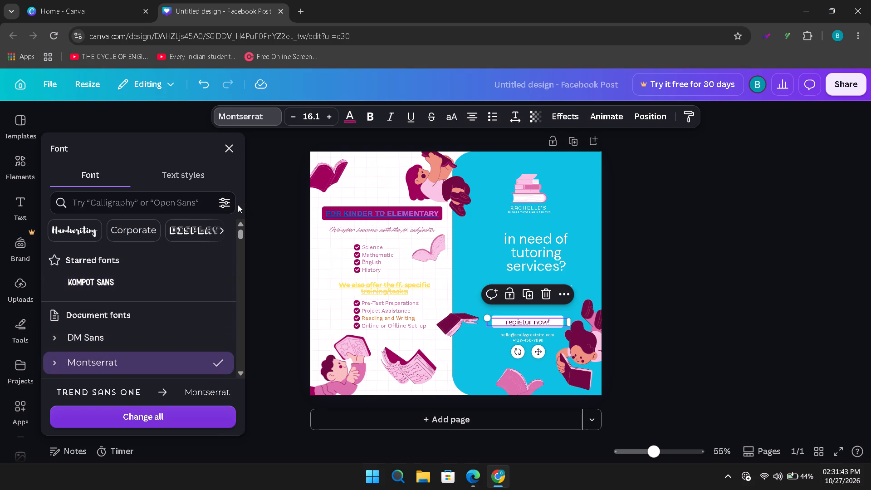
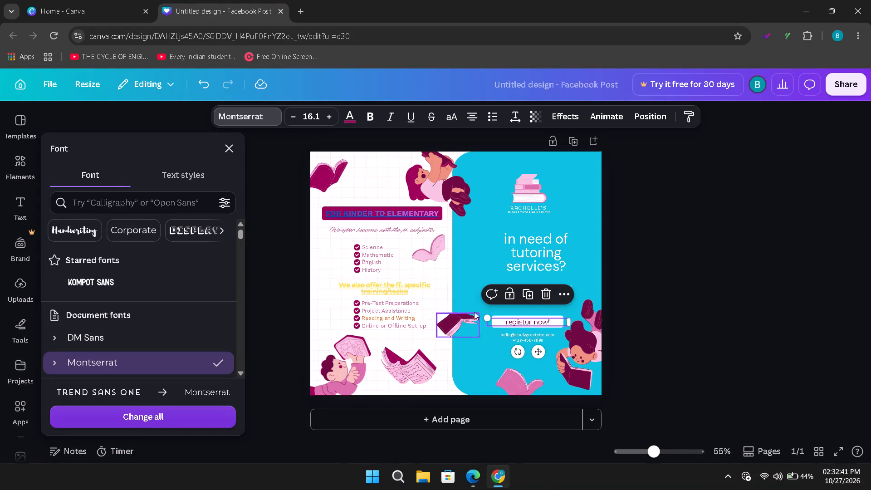
Try different fonts on the "Pre-Test Preparations" list item, including Kompot Sans, Montserrat, DM Sans, Telegraf, Canva Sans, League Spartan, Garet and Arimo.
click(406, 304)
click(93, 294)
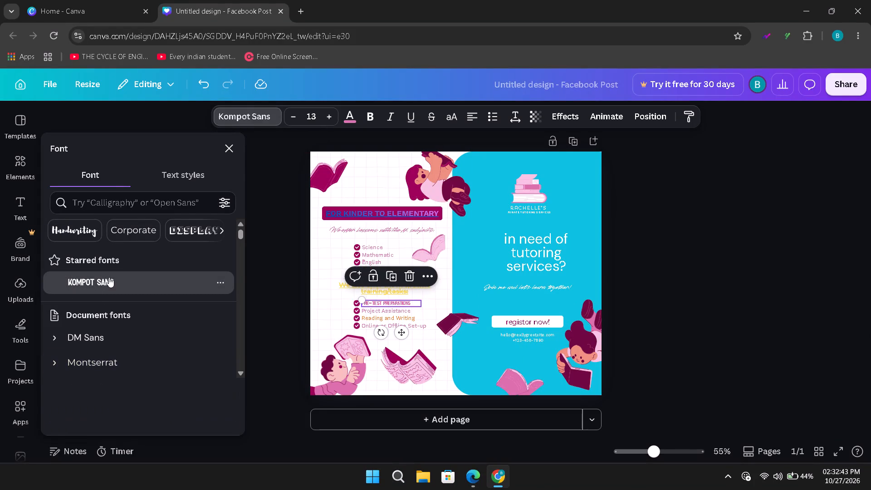
click(109, 277)
click(122, 356)
click(122, 334)
scroll(170, 279, down, 4)
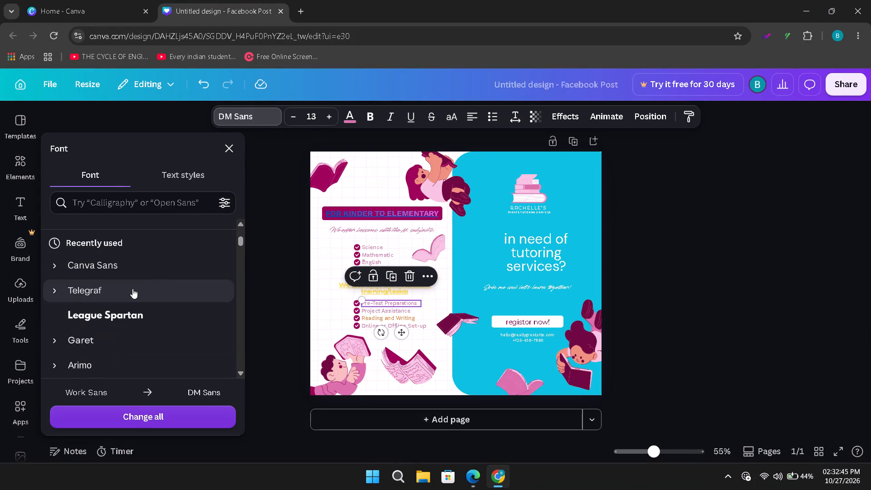
click(132, 289)
click(142, 264)
click(135, 326)
click(131, 350)
click(131, 376)
drag(146, 322, 146, 321)
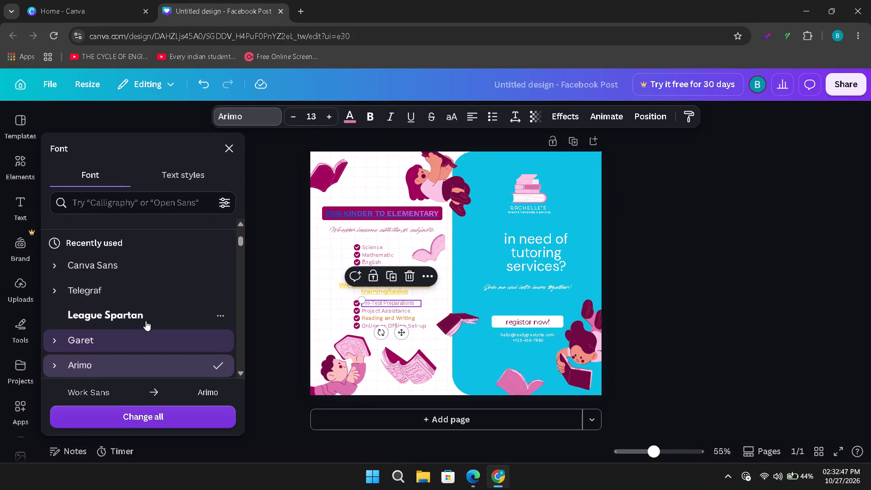
Try League Spartan and Telegraf on the "Pre-Test Preparations" list item.
drag(146, 321, 147, 314)
click(147, 300)
Compare recommended fonts on the "in need of tutoring services?" heading, including Anton, Helvetica World, DM Serif Display and Canva Sans, and settle on Playfair Display.
click(566, 240)
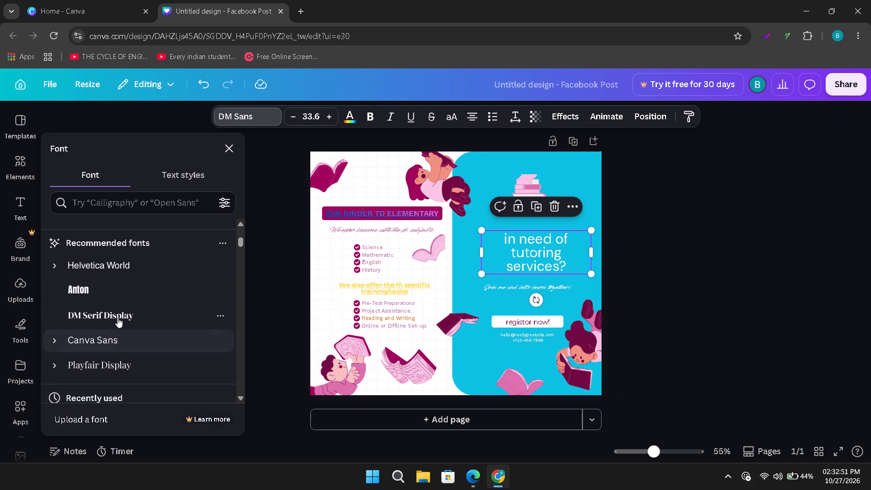
click(122, 305)
click(127, 288)
click(139, 261)
click(130, 316)
click(132, 348)
drag(136, 363, 144, 358)
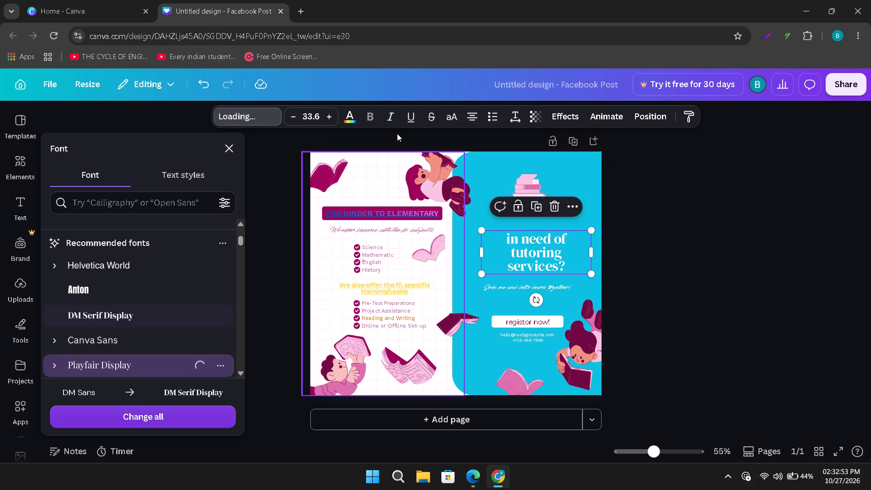
Make the "in need of tutoring services?" heading underlined, italic and bold.
click(406, 115)
click(391, 117)
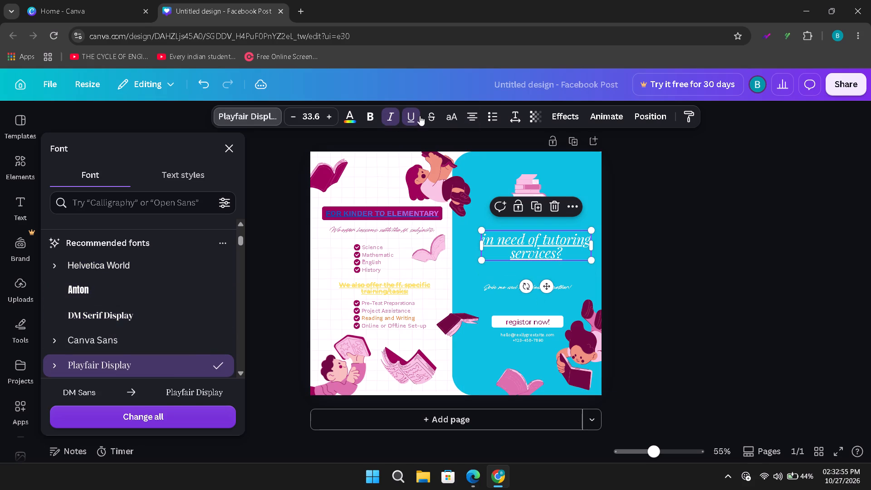
click(370, 119)
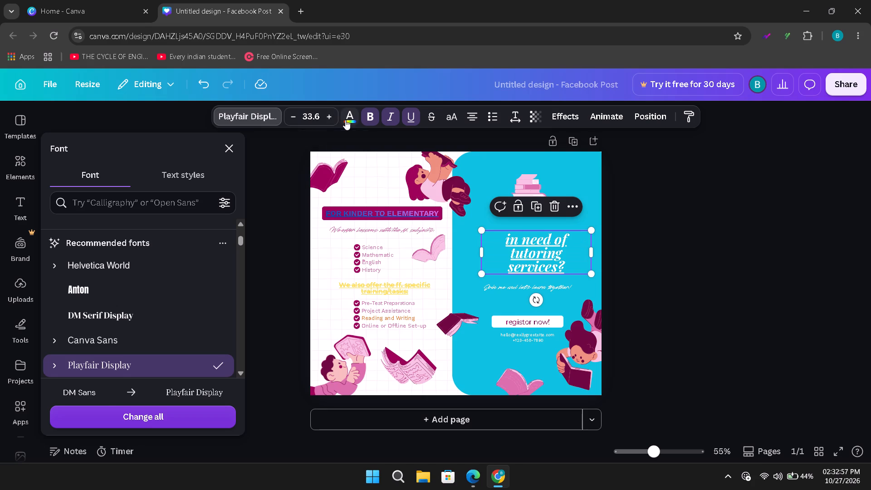
Try orange, yellow, salmon and light pink on the "in need of tutoring services?" heading, then colour it the design's dark maroon.
click(345, 120)
click(115, 301)
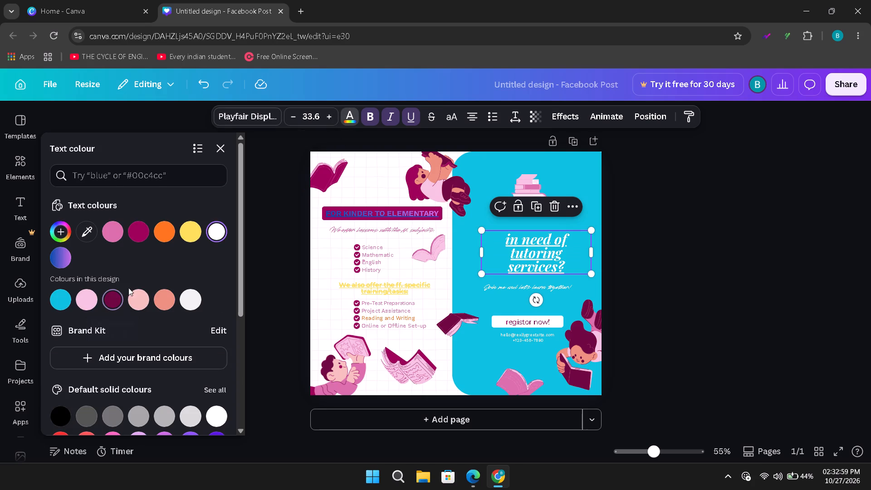
click(160, 235)
click(201, 226)
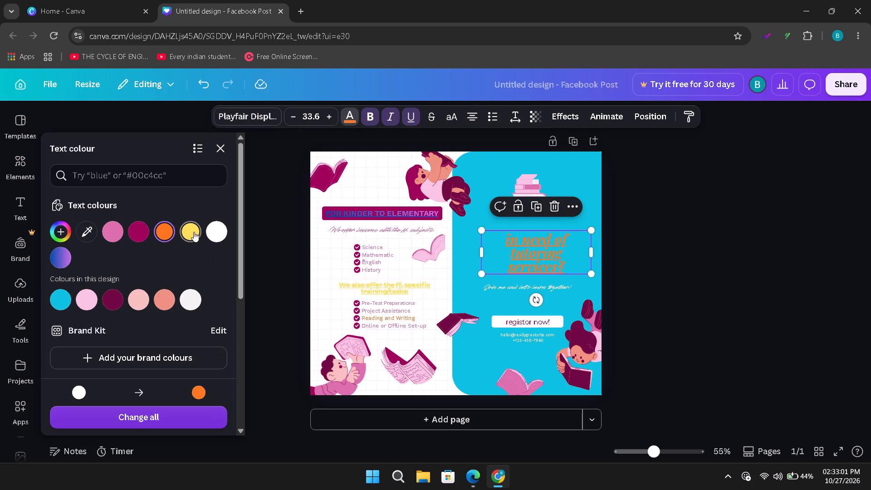
click(194, 230)
click(159, 298)
click(88, 300)
drag(102, 299, 114, 300)
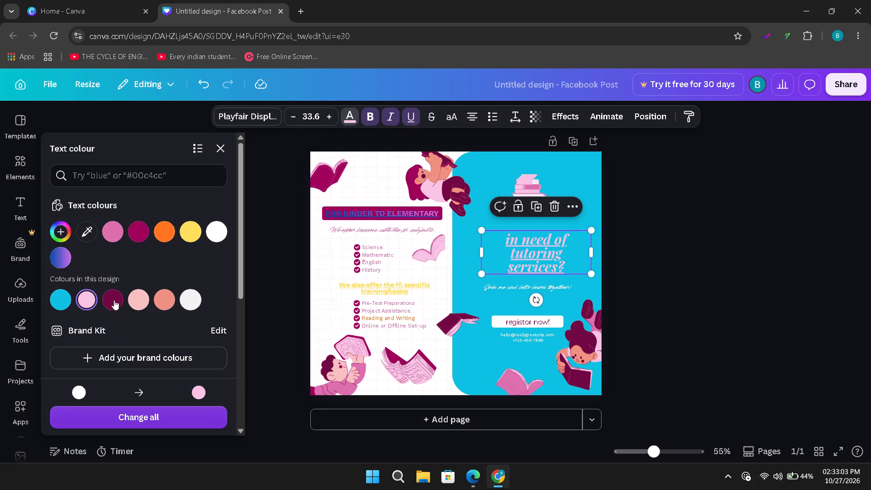
drag(114, 300, 116, 300)
drag(119, 299, 124, 299)
scroll(165, 281, down, 5)
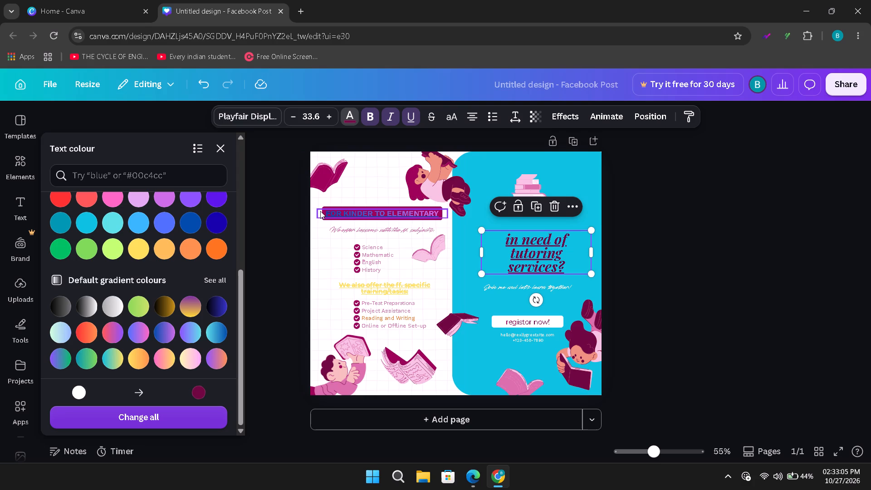
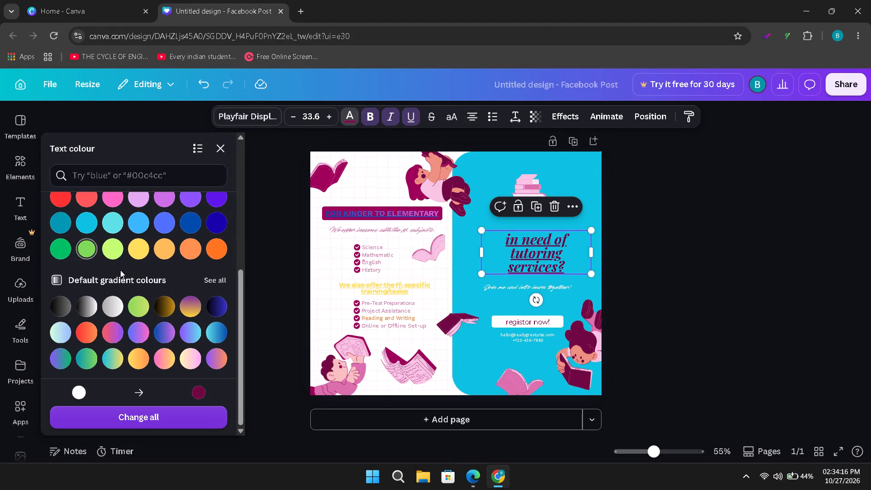
Try different fonts on the "Mathematic" list item, including Anton, Helvetica World, League Spartan, Canva Sans, DM Sans, Glacial Indifference and Poppins.
click(387, 258)
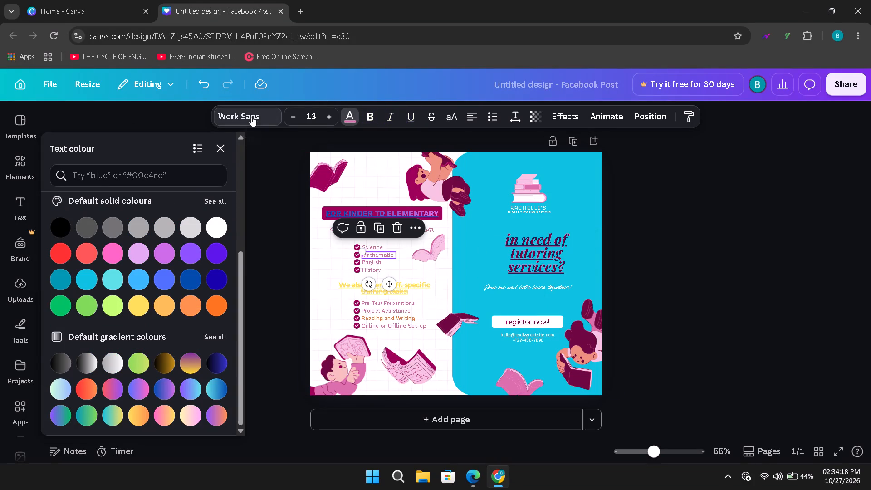
click(252, 117)
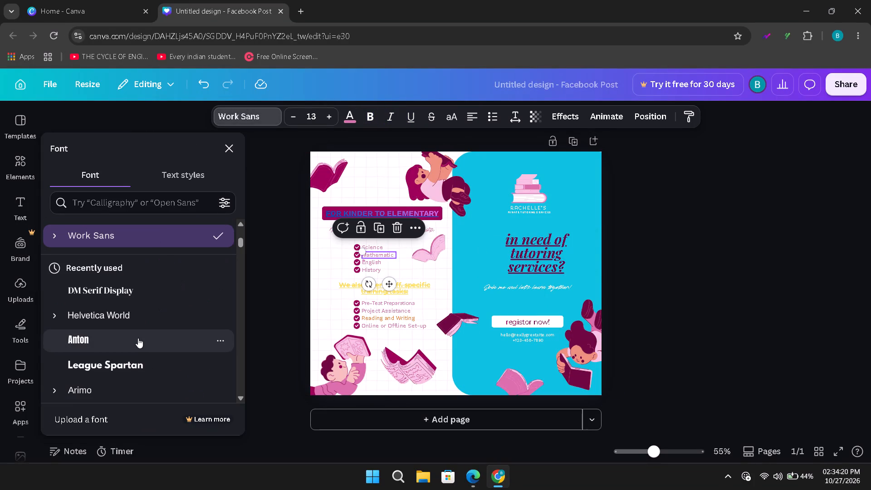
click(138, 338)
click(134, 312)
click(137, 290)
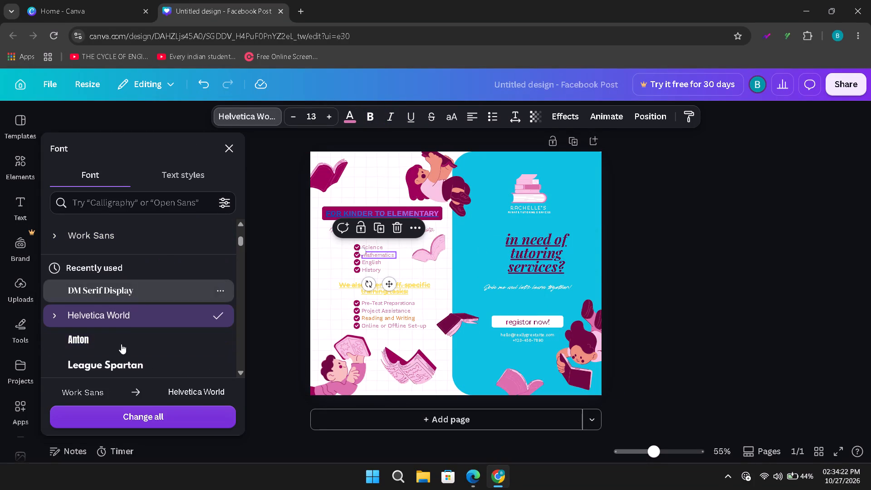
click(121, 344)
click(126, 366)
click(140, 315)
click(145, 306)
scroll(153, 295, down, 3)
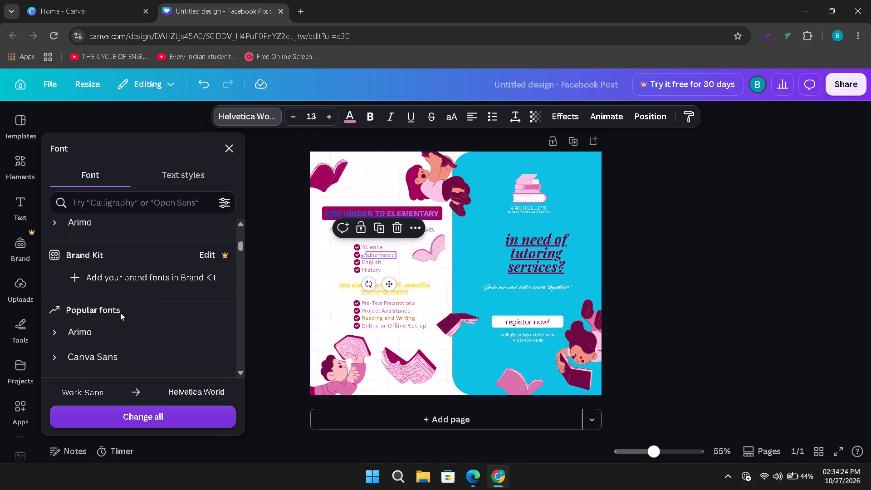
click(96, 339)
drag(107, 349, 109, 354)
scroll(148, 282, down, 3)
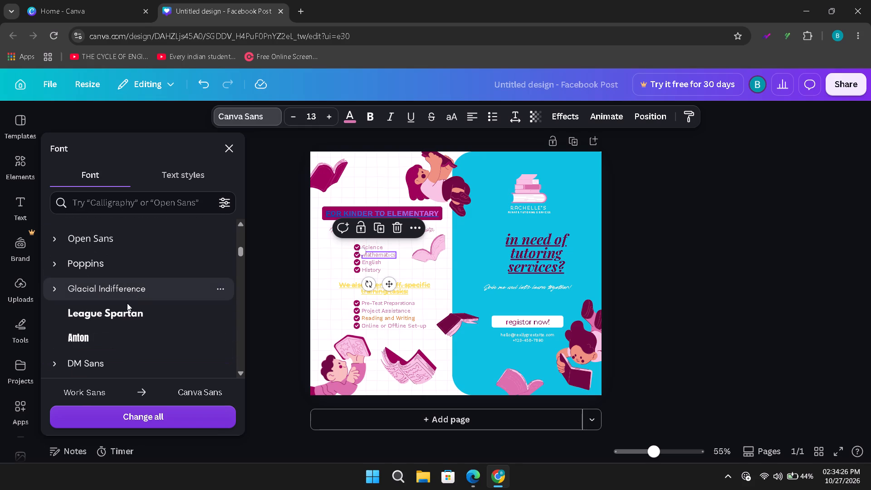
click(122, 307)
click(119, 347)
click(119, 365)
click(137, 289)
click(152, 254)
click(158, 228)
drag(157, 267, 157, 274)
click(150, 296)
click(151, 299)
scroll(159, 267, down, 4)
Enlarge the reading-girl illustration at the page's top centre to about 290 by 300 and move it up and to the left.
click(445, 181)
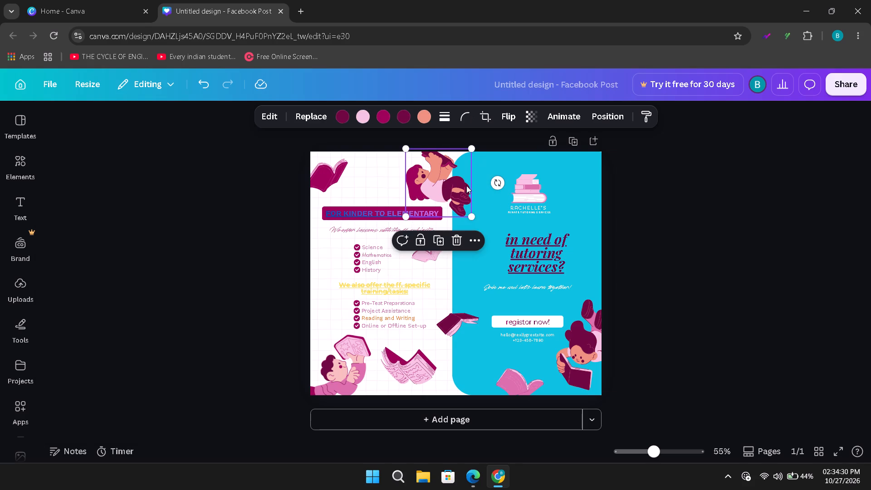
drag(473, 217, 519, 273)
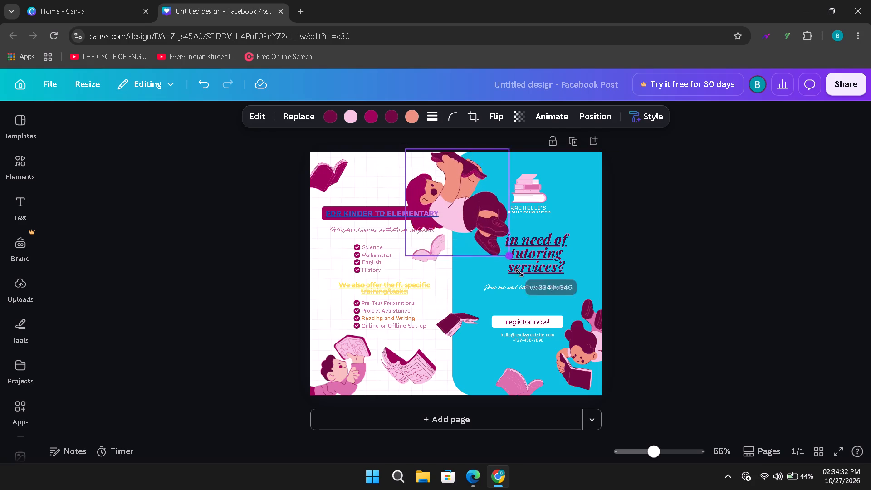
drag(519, 273, 522, 206)
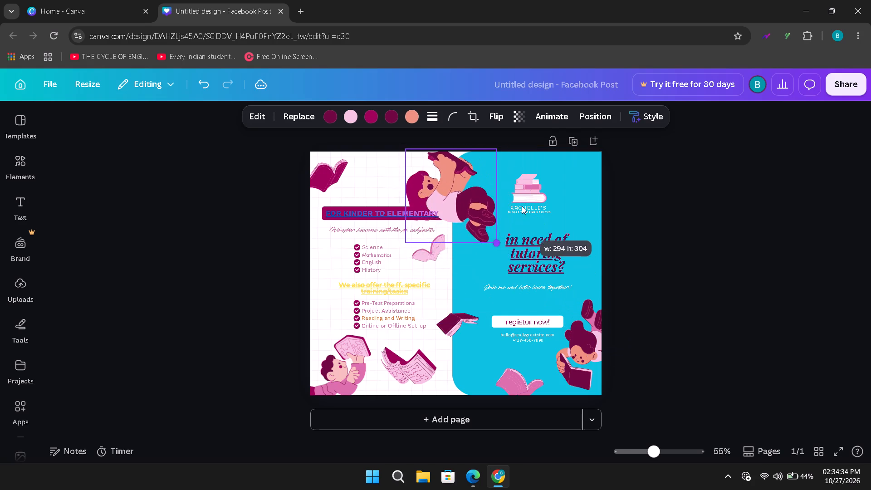
drag(522, 206, 521, 201)
drag(458, 191, 405, 171)
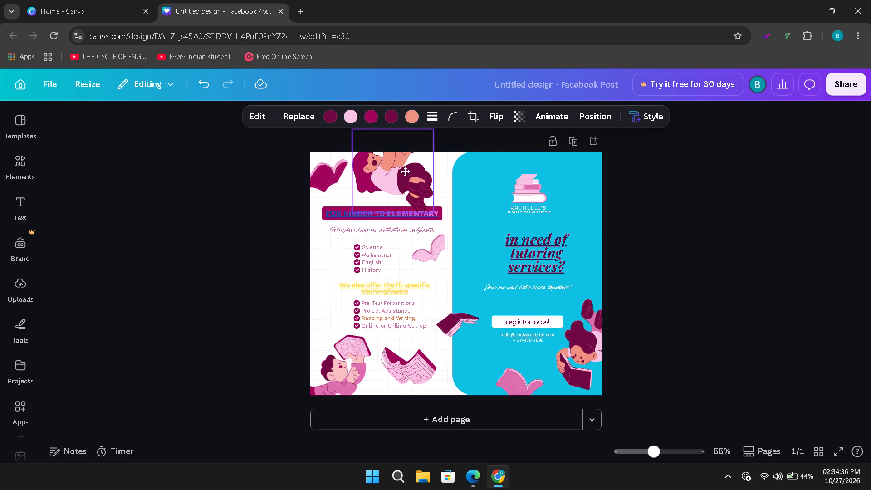
Move the reading-girl illustration to the page's top edge so it straddles the white and blue panels.
drag(405, 171, 490, 208)
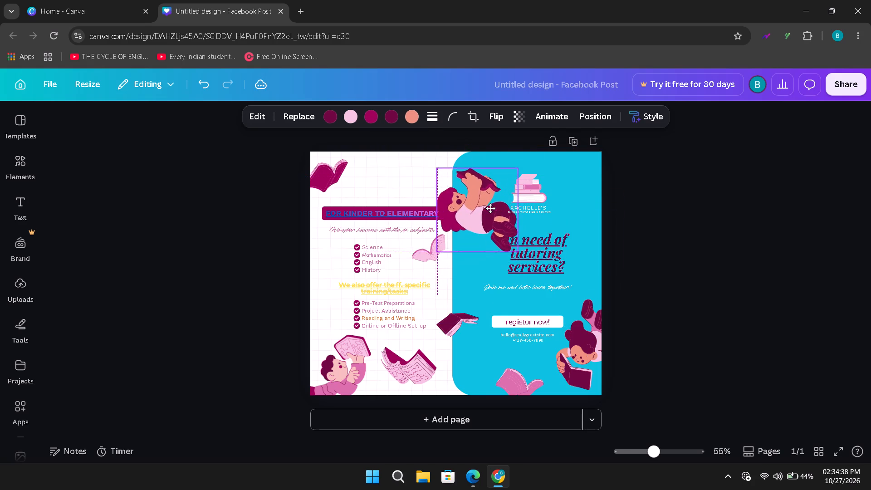
drag(490, 208, 496, 185)
Move the book-stack logo to the blue panel's upper right corner, with the tutoring-services tagline and the "RACHELLE'S" name below it.
drag(537, 190, 584, 176)
drag(522, 208, 577, 216)
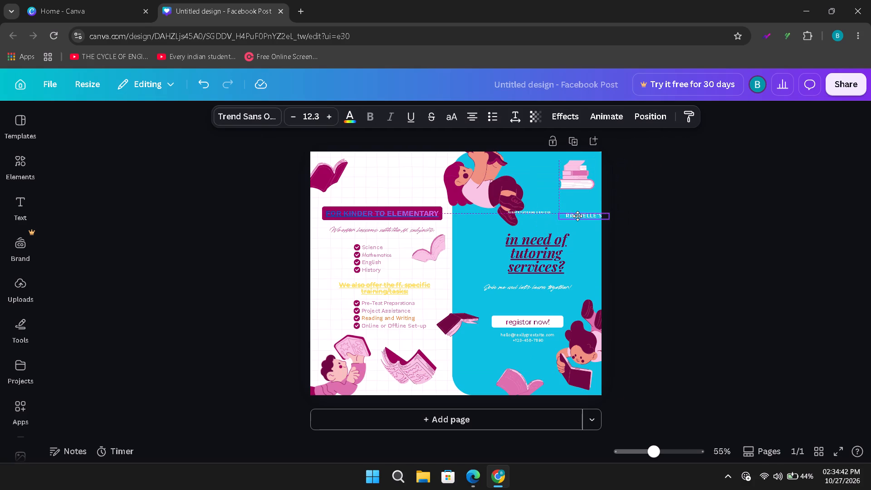
drag(577, 216, 568, 223)
click(521, 210)
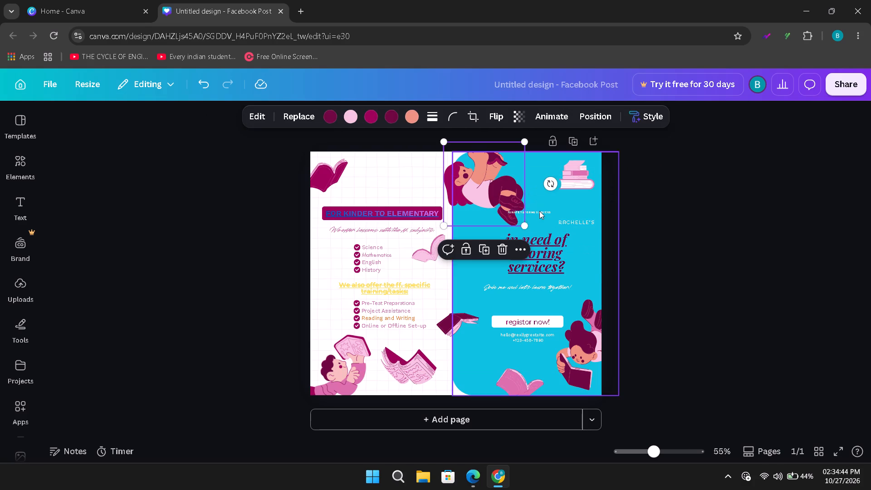
drag(539, 211, 575, 211)
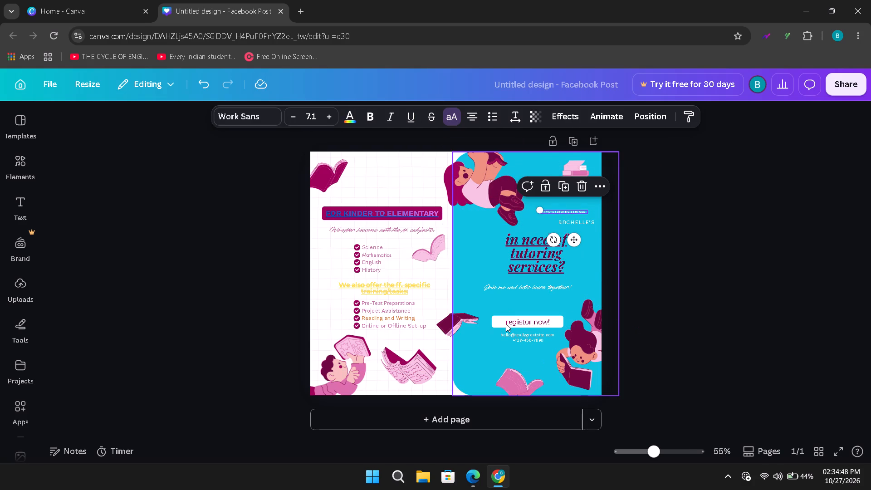
Format the "register now!" text on the blue panel as bold, italic and strikethrough.
click(506, 324)
click(372, 122)
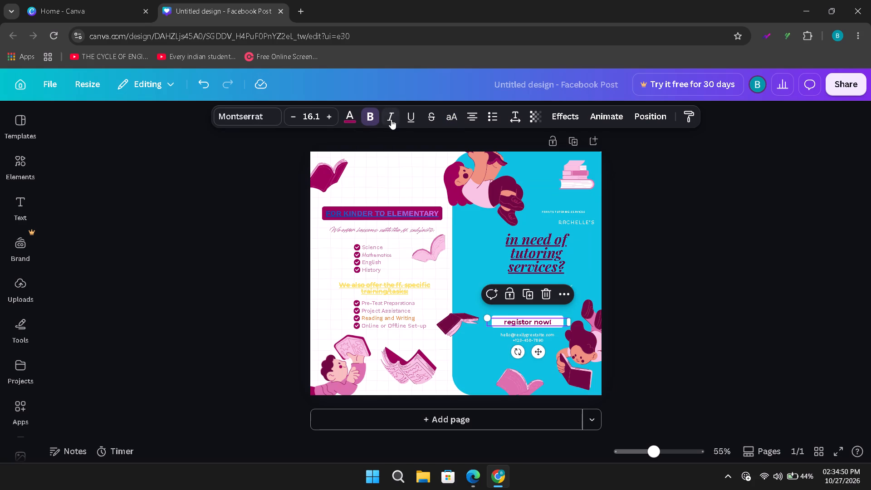
click(391, 119)
click(422, 119)
Try different fonts on the "register now!" text, including Archivo Black, Anton, Roboto, League Spartan, Gagalin and Brittany.
click(245, 115)
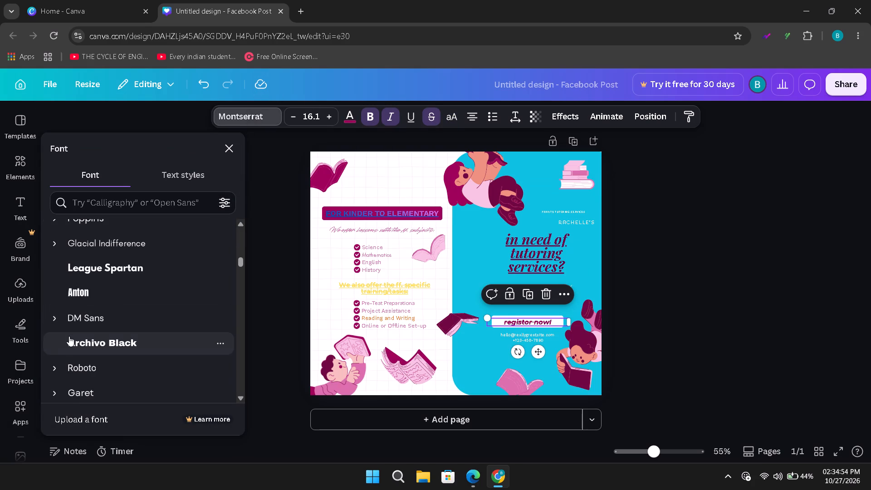
click(86, 338)
click(92, 248)
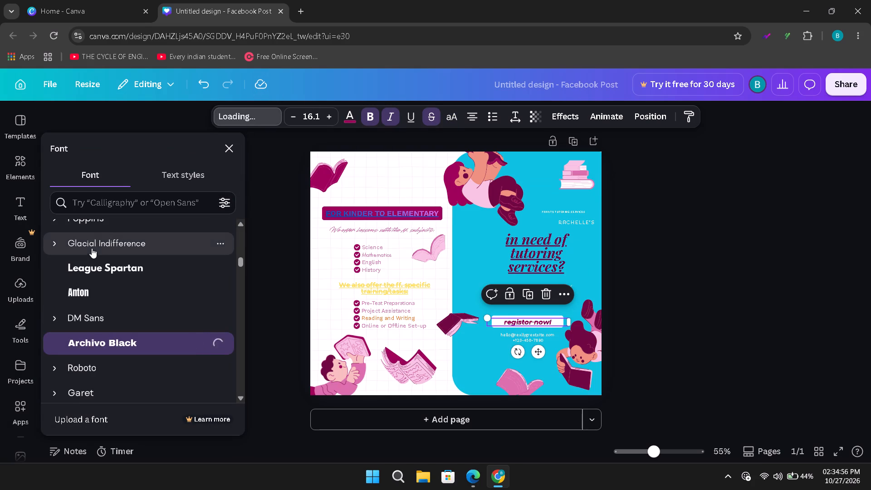
click(106, 224)
click(90, 274)
drag(89, 289, 90, 295)
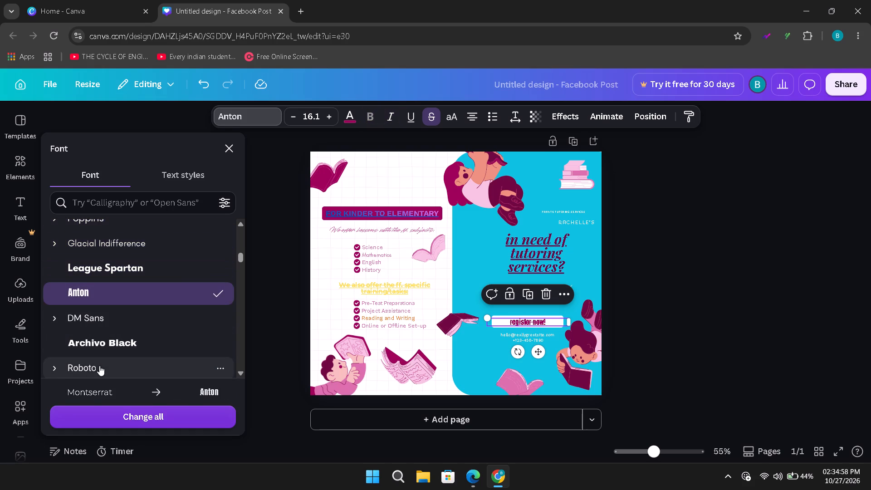
click(99, 366)
click(119, 329)
drag(142, 292, 147, 285)
click(163, 259)
scroll(163, 259, down, 4)
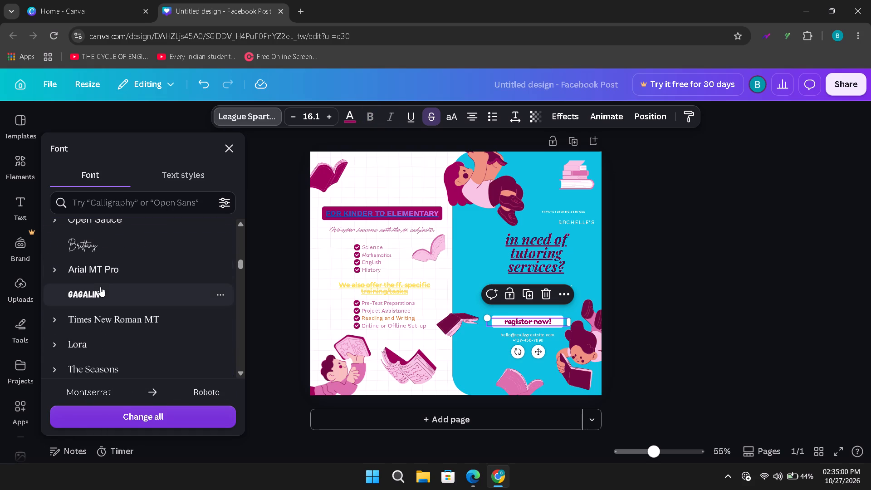
click(100, 287)
drag(103, 306, 114, 329)
click(138, 257)
click(140, 254)
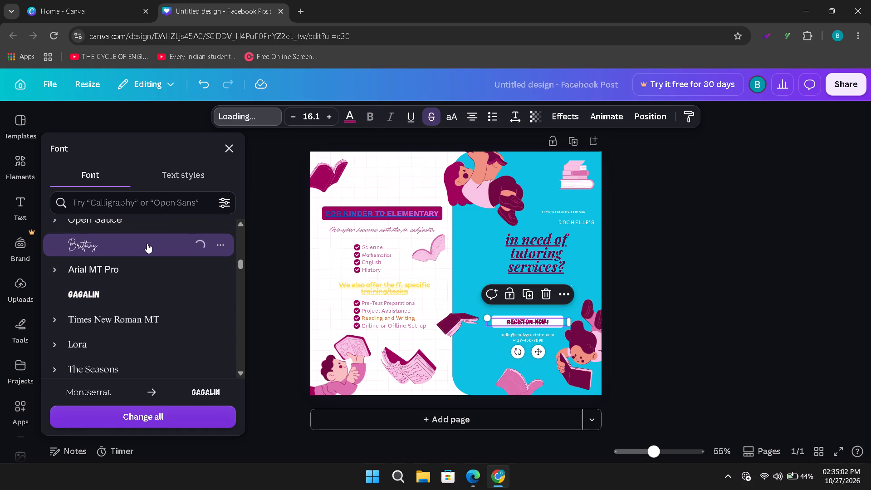
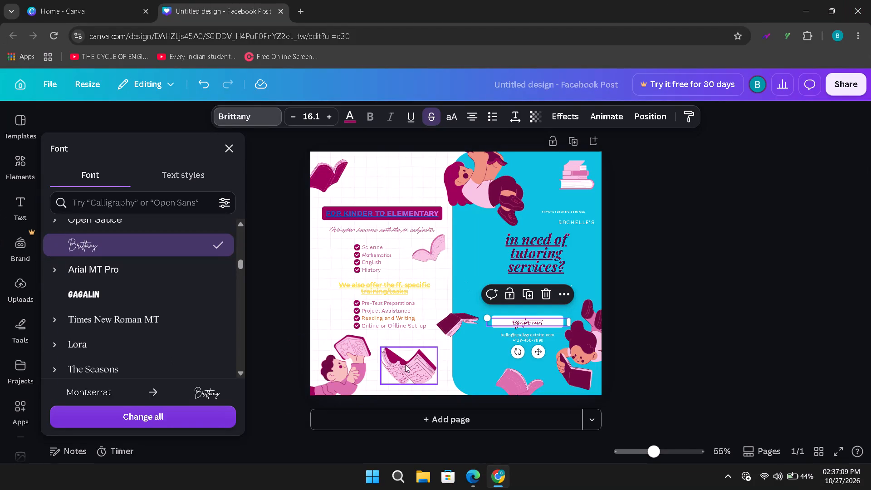
Make the "History" list item bold and underlined.
click(391, 307)
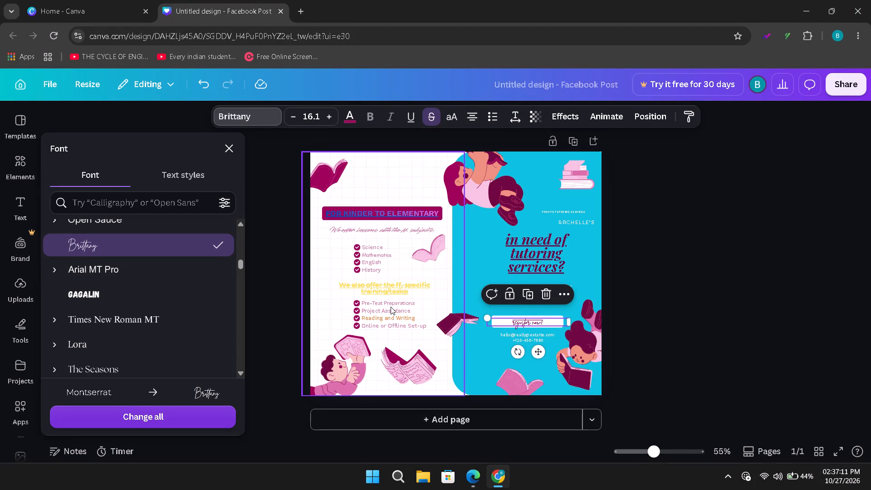
click(376, 272)
click(365, 115)
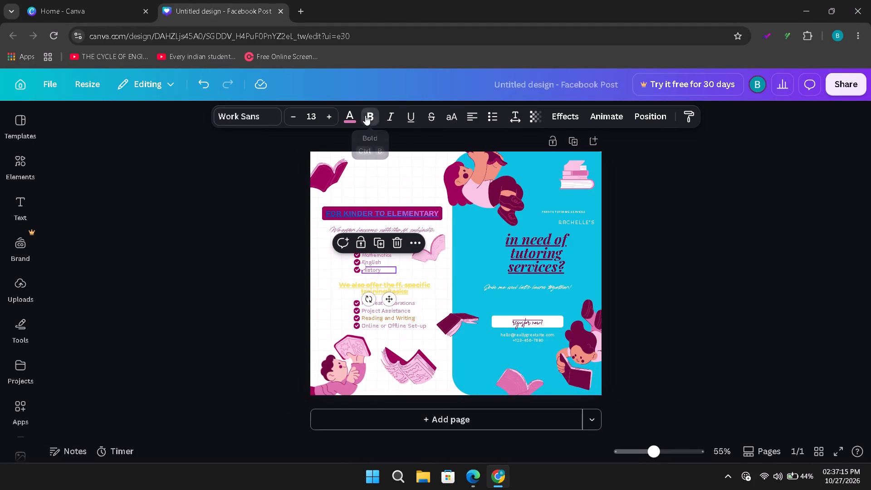
click(409, 120)
Try fonts on the "History" list item, including Bebas Neue, The Seasons, Comic Sans and Shrikhand, and settle on Agrandir.
click(227, 122)
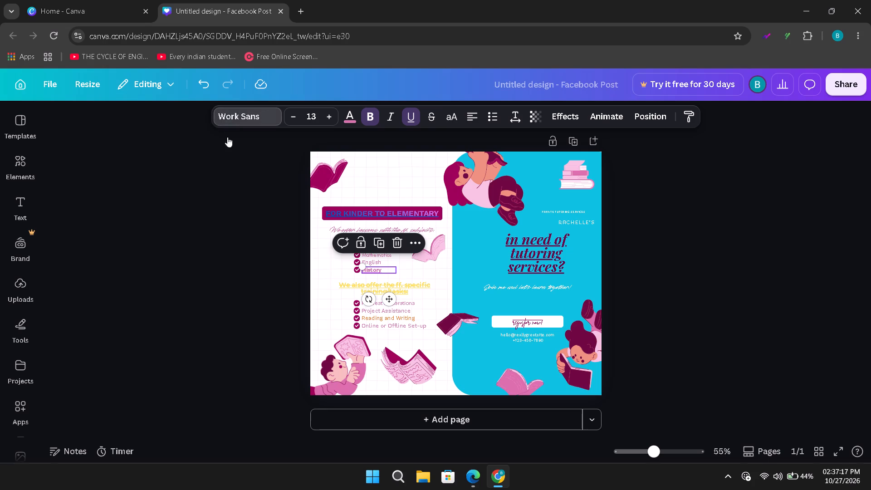
click(140, 366)
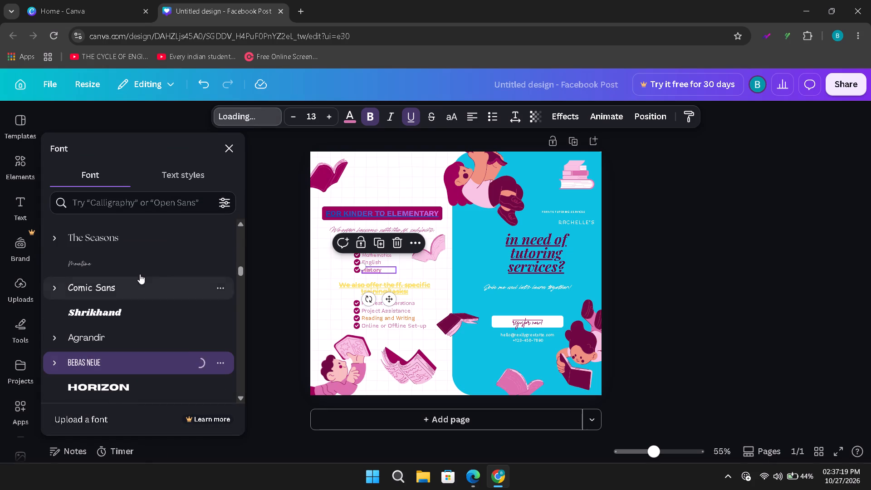
click(141, 258)
click(151, 235)
click(128, 295)
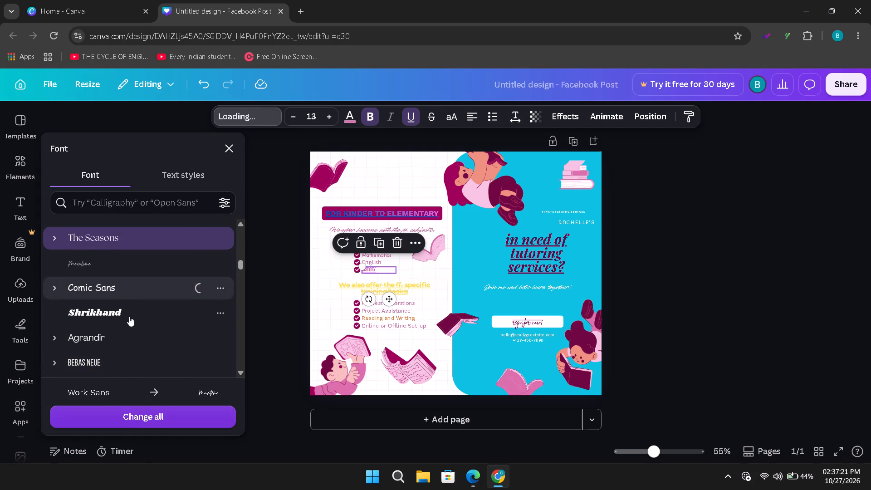
click(129, 316)
double_click(131, 334)
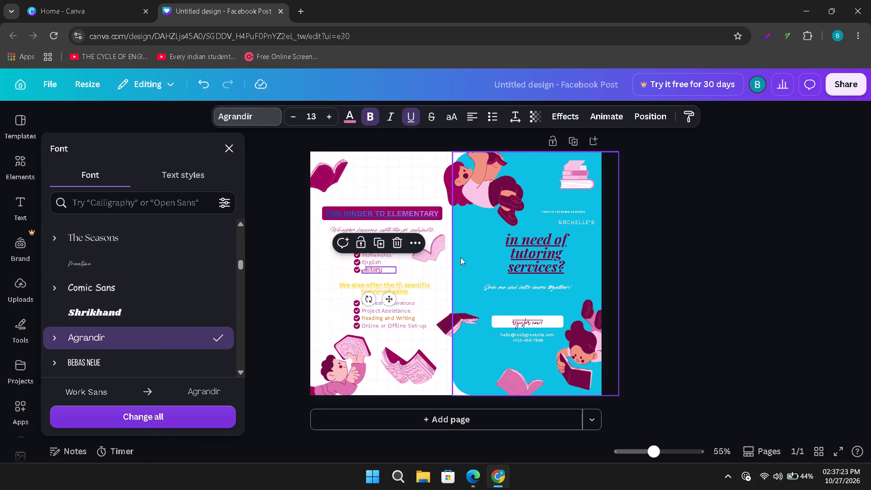
Widen the blue background panel slightly so its left edge lines up with the end of the "FOR KINDER TO ELEMENTARY" heading box.
click(460, 257)
drag(448, 274, 308, 269)
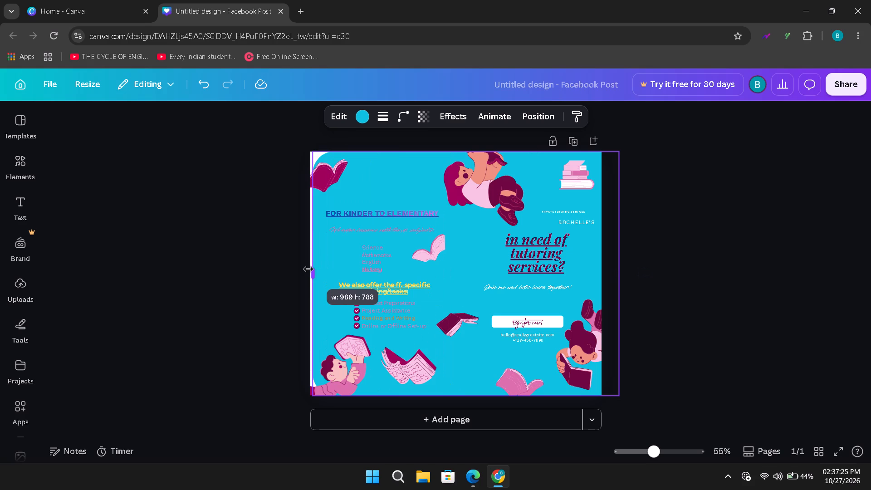
drag(308, 269, 354, 278)
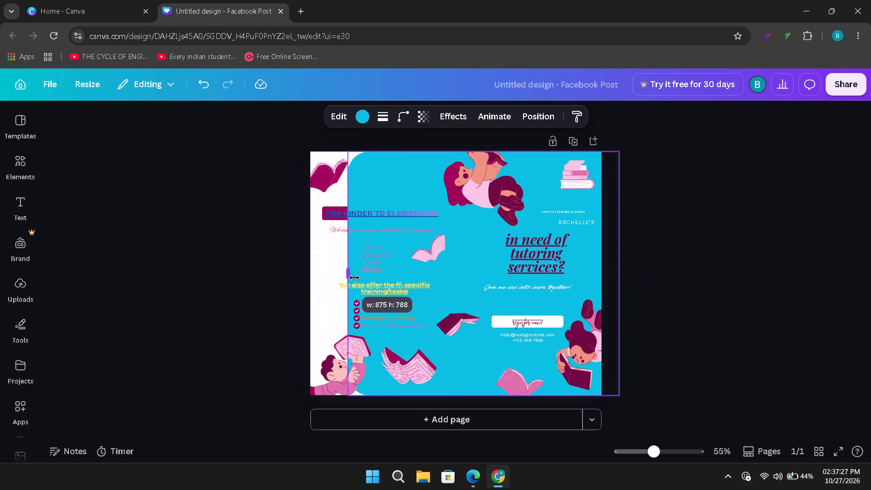
drag(354, 278, 440, 277)
Move the pink book beside the "in need of tutoring services?" heading and the dark open book down to the blue panel's lower left area.
drag(428, 250, 483, 244)
drag(472, 328, 485, 363)
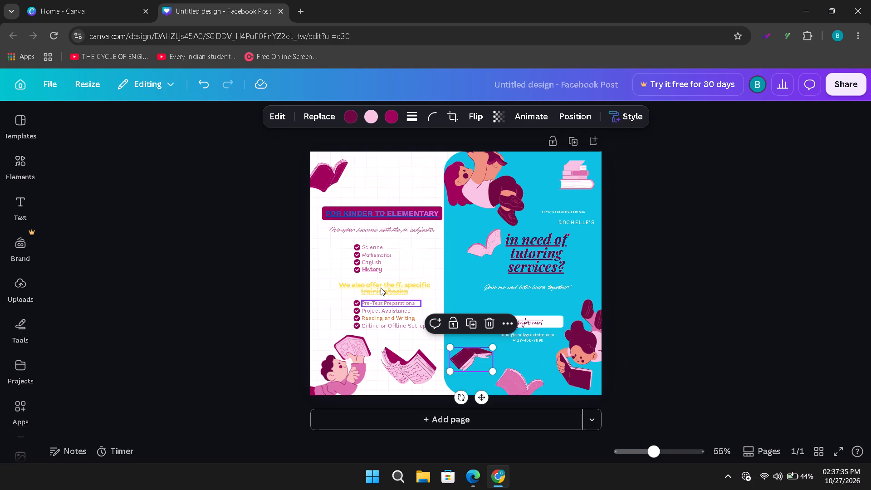
Underline the script line beneath the "FOR KINDER TO ELEMENTARY" heading and open its font choices.
click(372, 229)
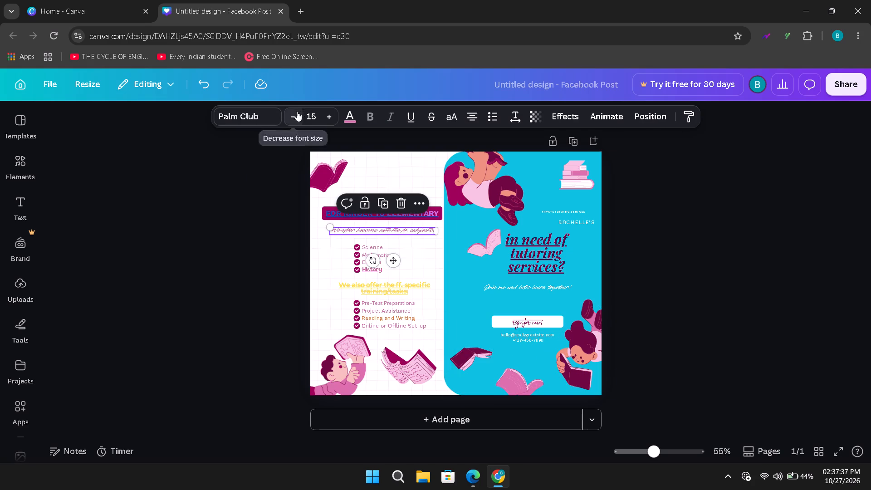
click(404, 117)
click(256, 121)
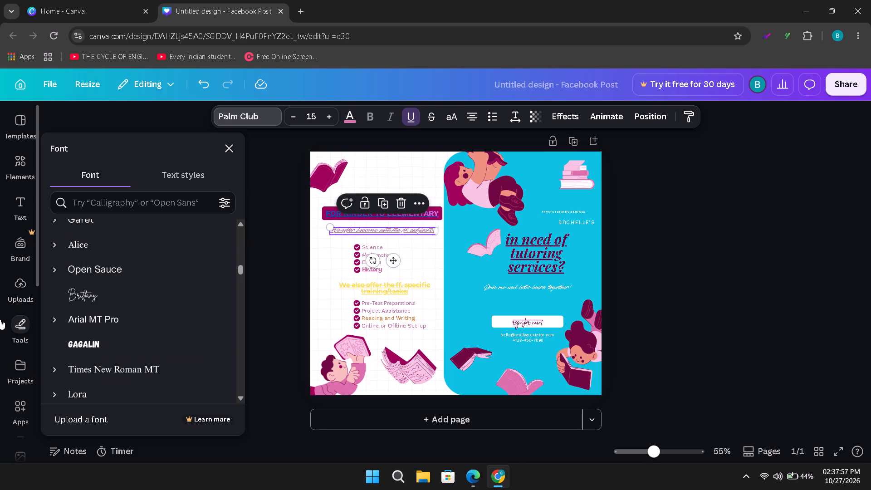
Change the font of the "Science" list item to Comic Sans, trying Lora and The Seasons along the way.
click(373, 248)
click(117, 265)
click(125, 241)
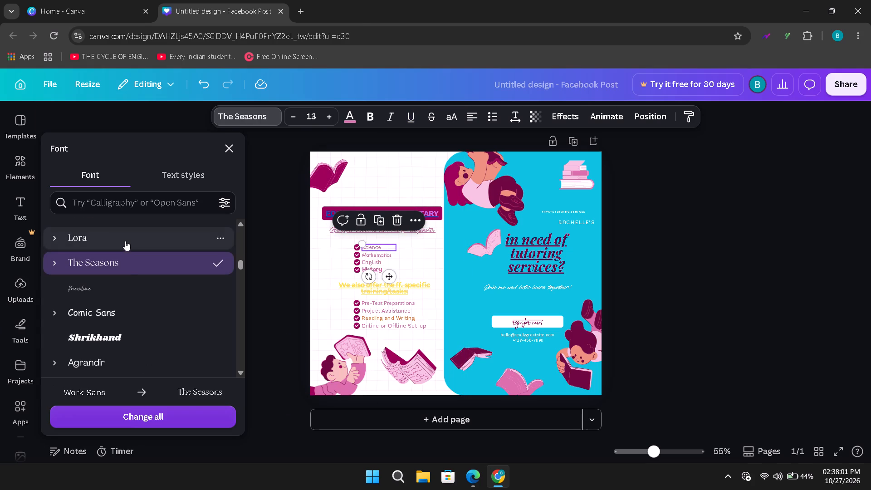
click(125, 278)
click(126, 306)
drag(127, 317, 128, 321)
click(128, 323)
Format the "Science" list item as bold, underlined, struck through and uppercase.
click(368, 113)
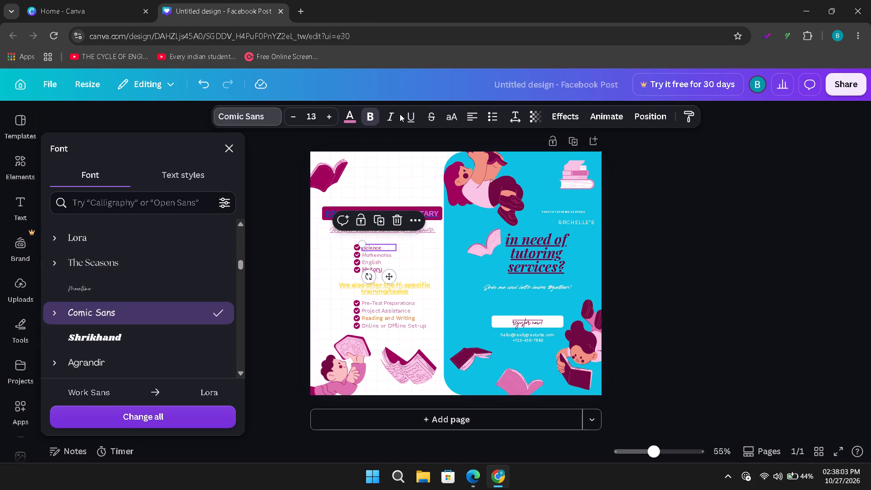
click(400, 114)
click(408, 119)
click(438, 113)
click(443, 113)
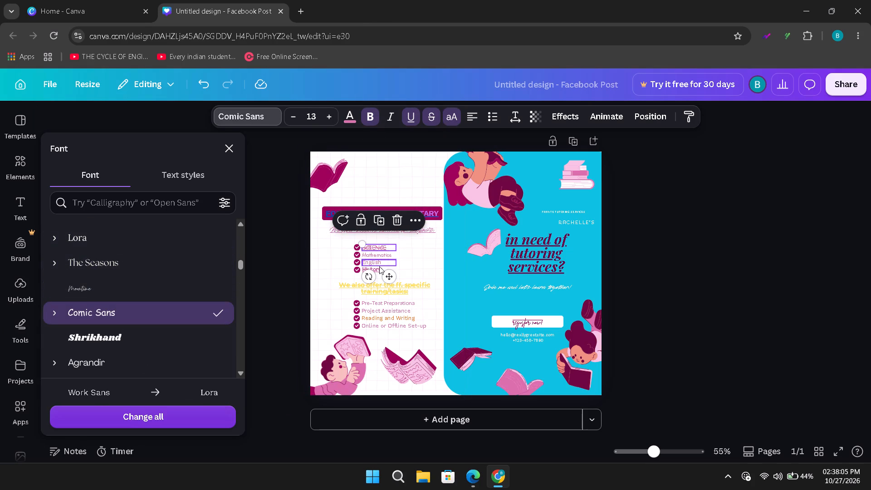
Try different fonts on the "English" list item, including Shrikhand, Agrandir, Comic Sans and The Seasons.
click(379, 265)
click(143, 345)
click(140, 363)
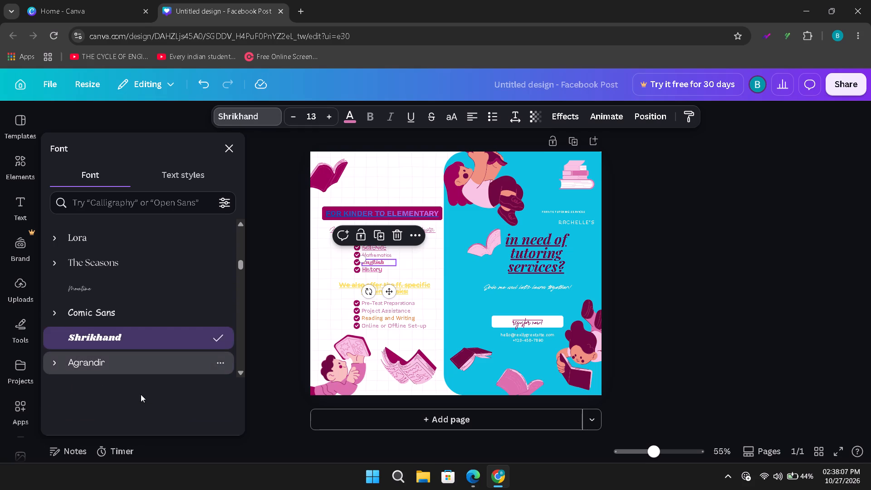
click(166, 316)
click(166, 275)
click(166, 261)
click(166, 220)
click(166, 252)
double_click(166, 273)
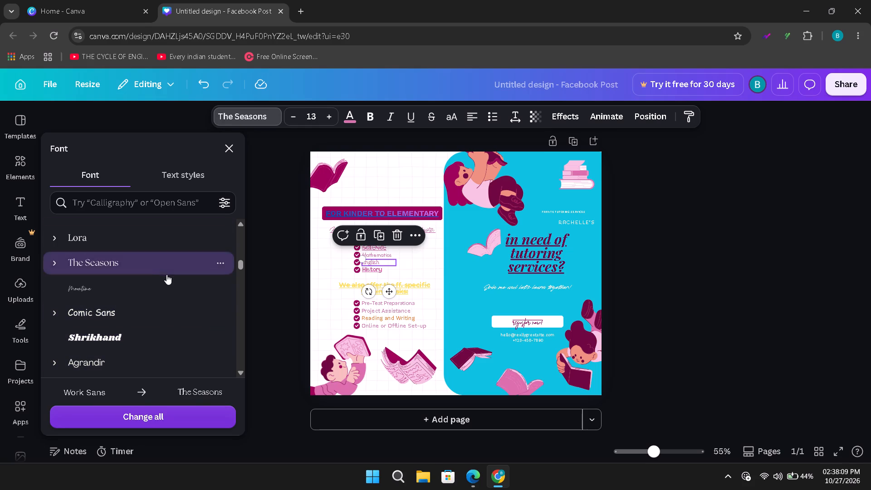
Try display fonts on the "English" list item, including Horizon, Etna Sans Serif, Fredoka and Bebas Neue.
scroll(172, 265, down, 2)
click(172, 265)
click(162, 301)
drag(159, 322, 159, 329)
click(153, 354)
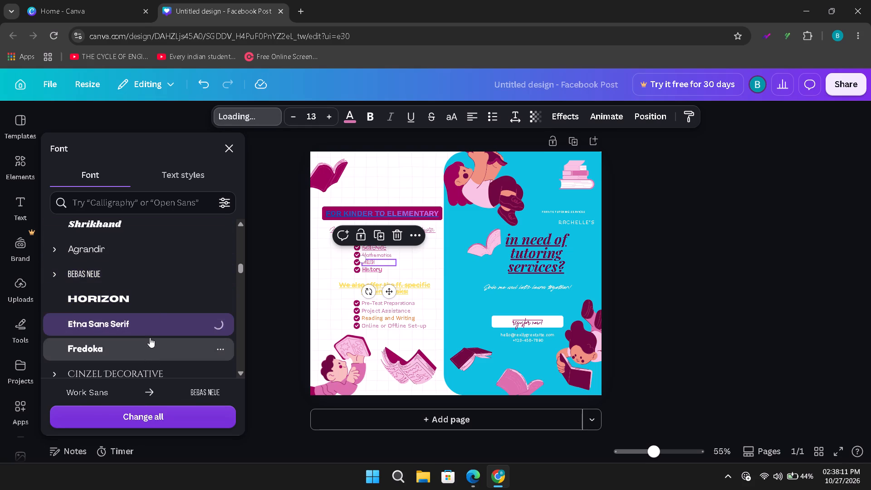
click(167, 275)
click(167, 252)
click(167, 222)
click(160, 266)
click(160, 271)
Change the font of the "English" list item to Noto Serif Ethiopic Condensed, trying Playfair Display and others first.
scroll(164, 262, down, 2)
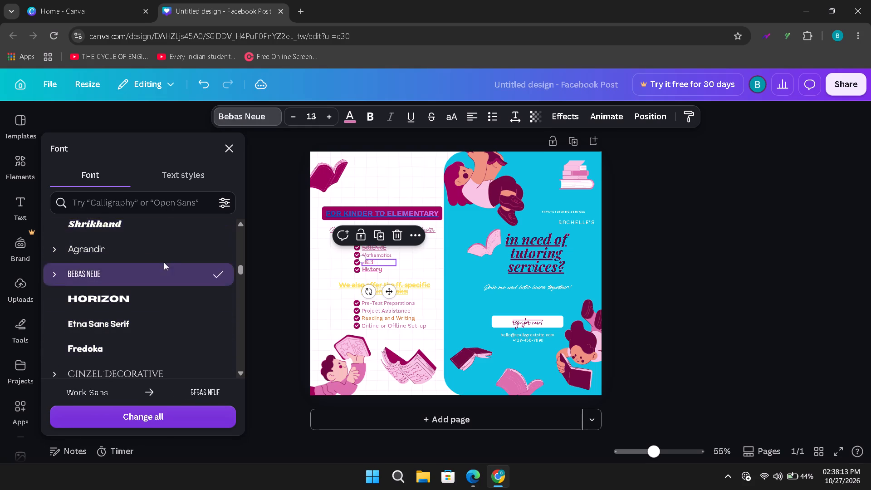
scroll(164, 262, down, 1)
click(164, 262)
click(157, 284)
click(150, 309)
click(149, 330)
click(149, 344)
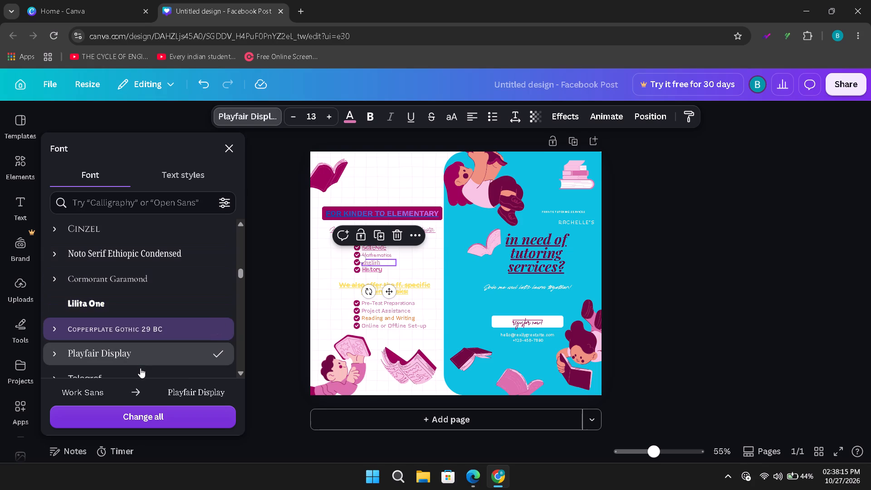
click(140, 368)
click(151, 298)
drag(152, 281, 155, 271)
double_click(161, 244)
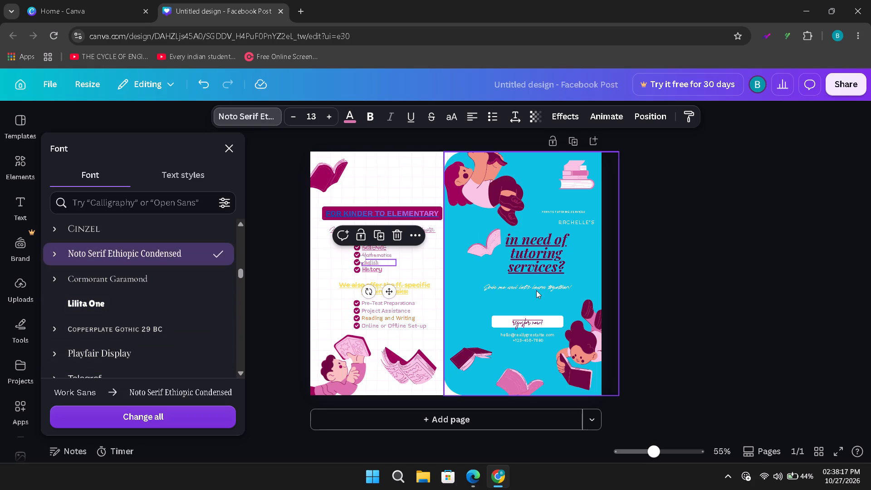
Change the font of the contact email line below the "register now!" label, trying several serif and display fonts.
click(522, 334)
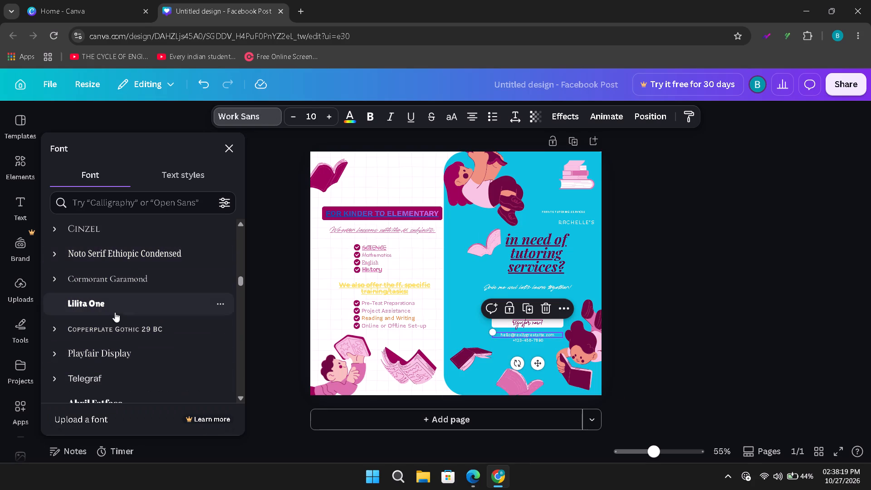
click(93, 308)
click(140, 273)
click(148, 254)
click(155, 230)
click(157, 287)
click(155, 307)
click(155, 313)
click(157, 318)
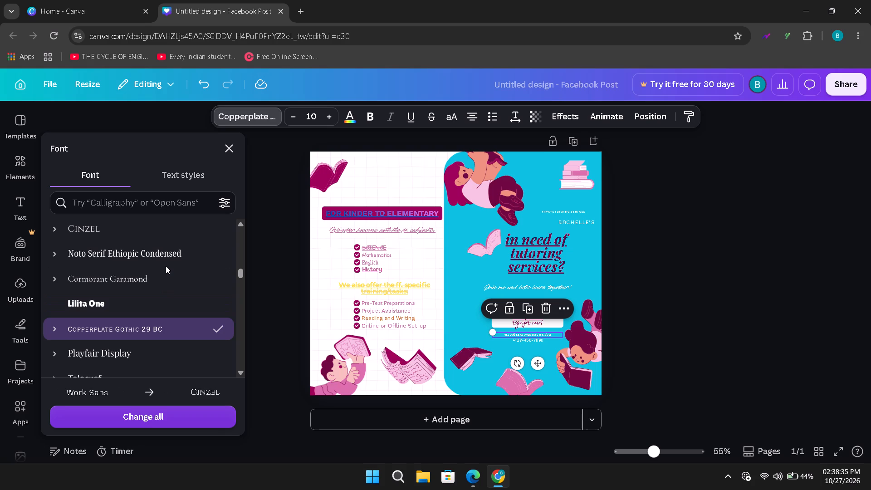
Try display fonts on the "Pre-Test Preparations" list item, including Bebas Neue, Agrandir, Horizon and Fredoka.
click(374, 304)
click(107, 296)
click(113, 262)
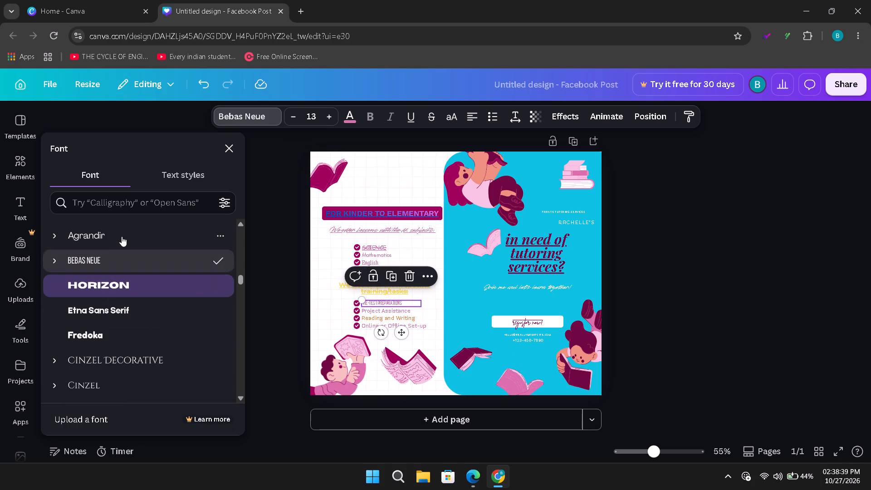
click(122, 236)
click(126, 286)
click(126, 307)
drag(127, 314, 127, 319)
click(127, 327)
Change the font of the "Pre-Test Preparations" list item to Cinzel, trying Cormorant Garamond, Lilita One and other fonts first.
scroll(131, 324, down, 2)
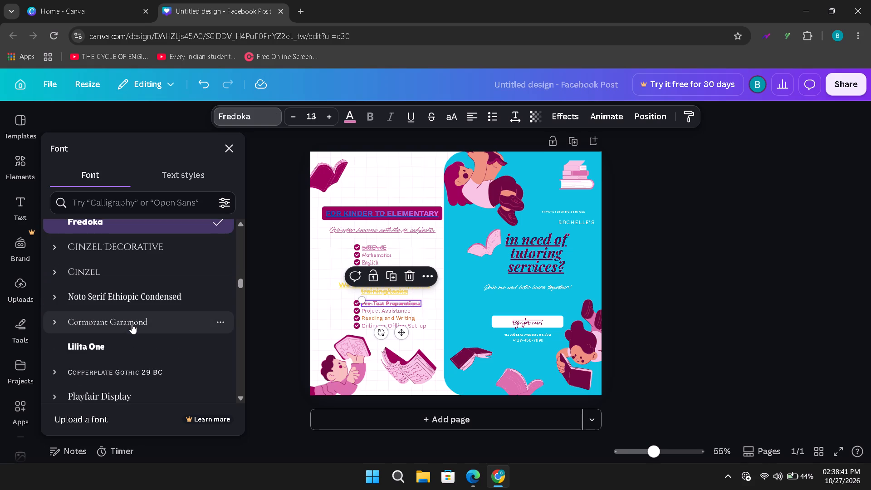
click(132, 324)
click(128, 353)
click(128, 379)
click(128, 397)
click(151, 330)
click(155, 304)
click(156, 279)
click(156, 269)
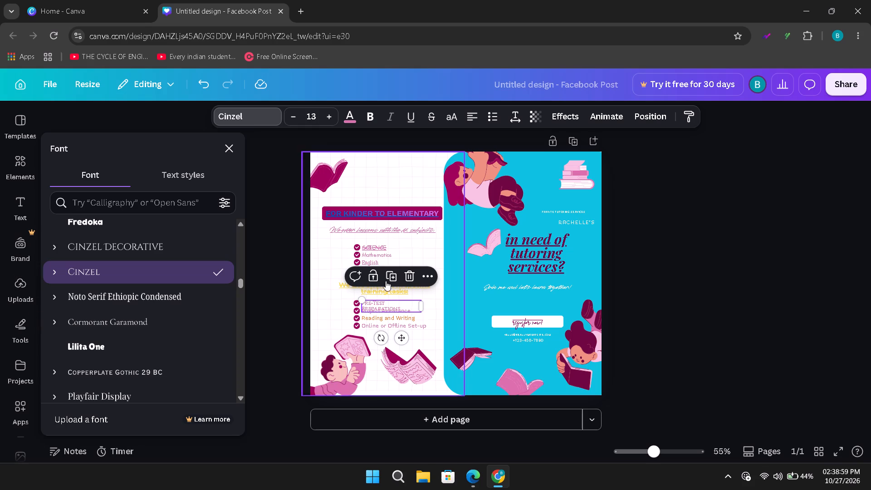
Change the font of the "Mathematics" list item, trying Cormorant Garamond and Copperplate Gothic 29 BC.
click(381, 258)
click(137, 309)
click(137, 330)
click(136, 363)
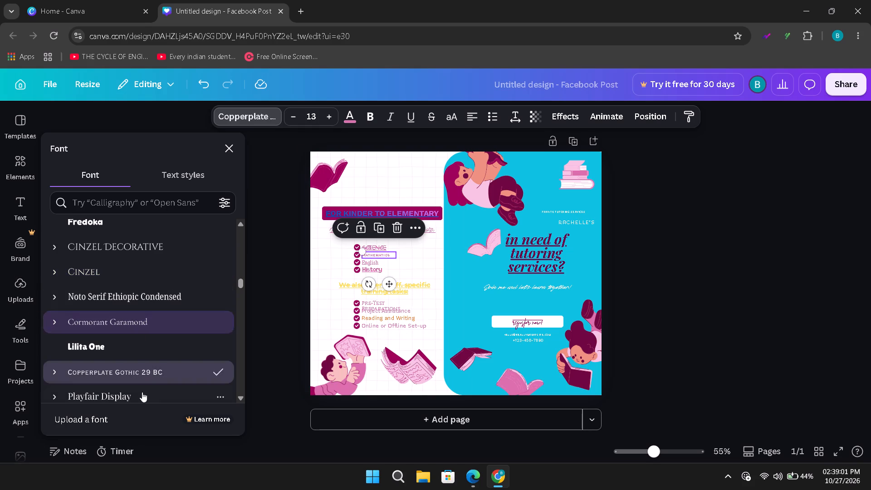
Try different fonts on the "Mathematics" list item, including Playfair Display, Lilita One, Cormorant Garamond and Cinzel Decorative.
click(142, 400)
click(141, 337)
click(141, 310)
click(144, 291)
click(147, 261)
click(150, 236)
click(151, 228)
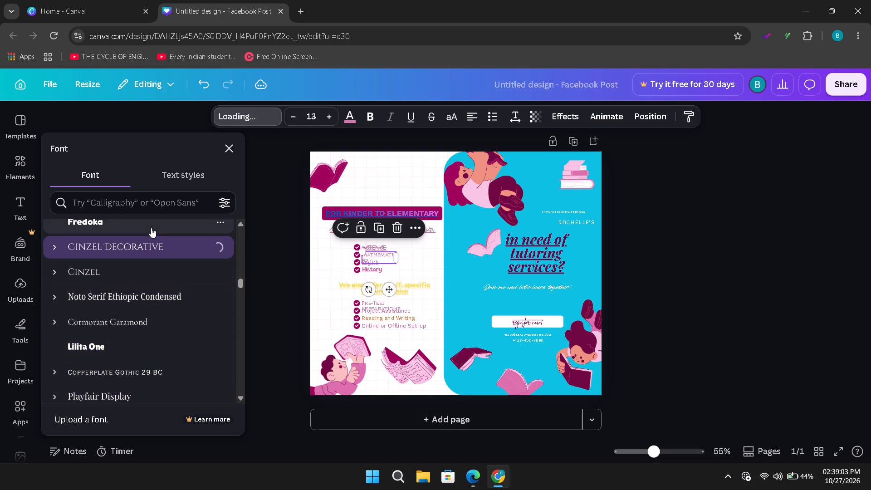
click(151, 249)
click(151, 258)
Apply underline, bold and strikethrough to the "Mathematics" list item.
click(408, 123)
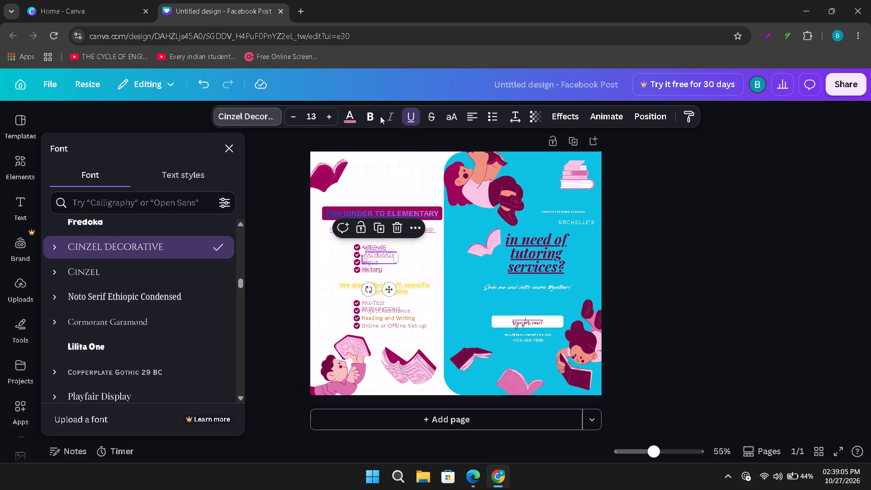
click(365, 123)
click(433, 120)
Change the font of the "Mathematics" list item to Abril Fatface, trying Noto Serif Ethiopic Condensed and Copperplate Gothic first.
click(92, 299)
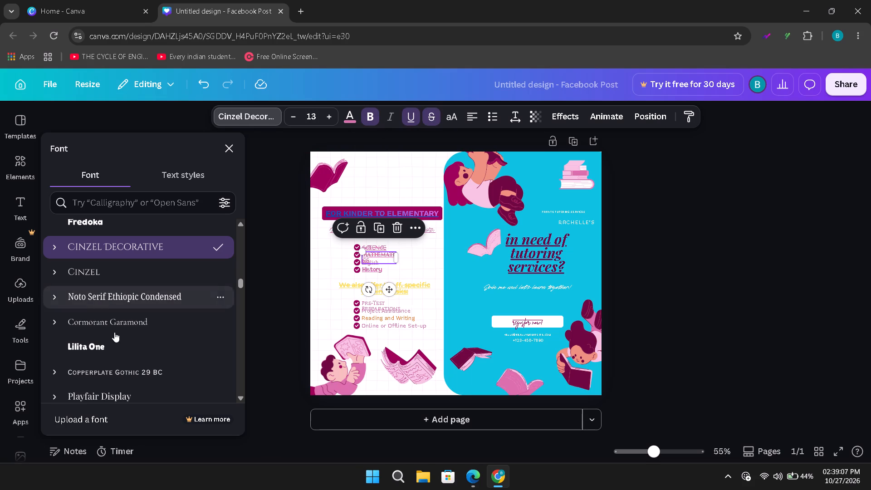
click(119, 342)
click(120, 373)
click(122, 381)
click(153, 292)
click(156, 284)
scroll(160, 264, down, 2)
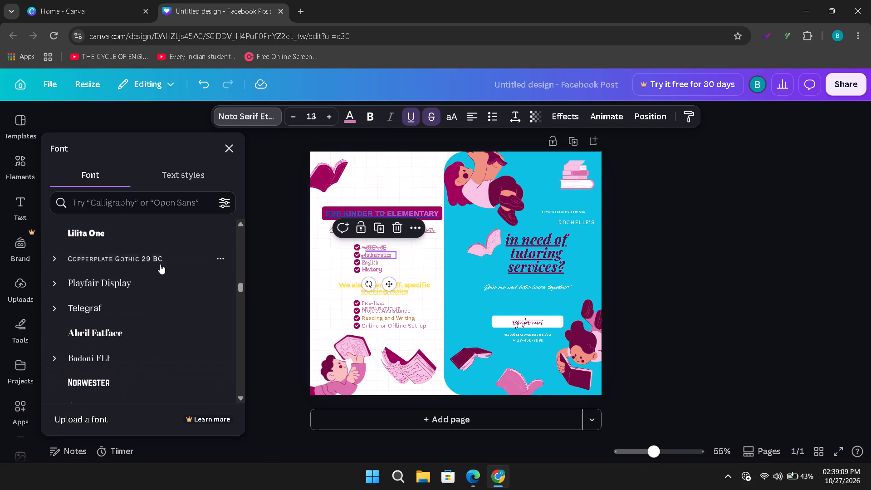
click(159, 266)
click(156, 309)
click(152, 345)
click(139, 328)
click(139, 322)
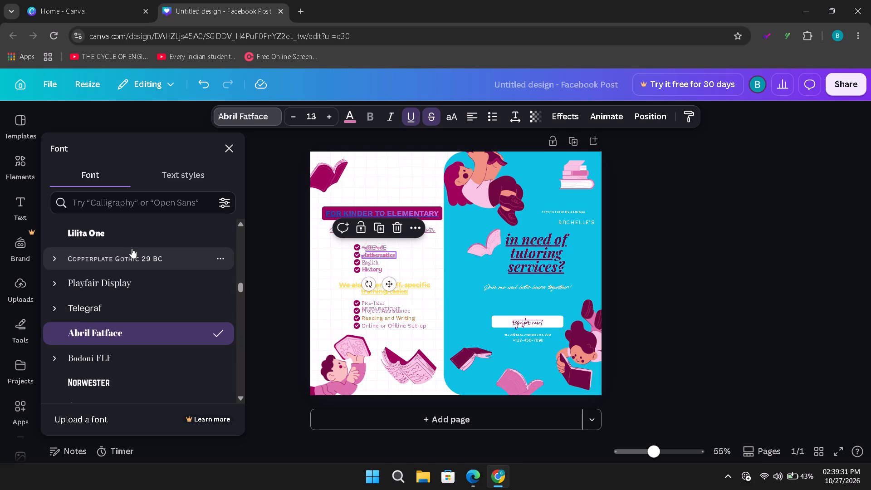
Change the font of the "Reading and Writing" list item to Norwester, trying Bukhari Script, Bodoni FLF and Abril Fatface.
scroll(132, 249, up, 1)
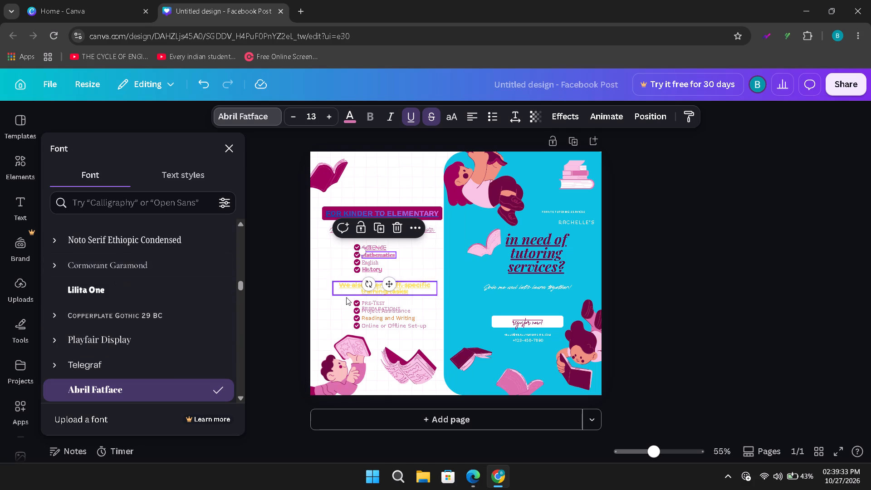
click(371, 320)
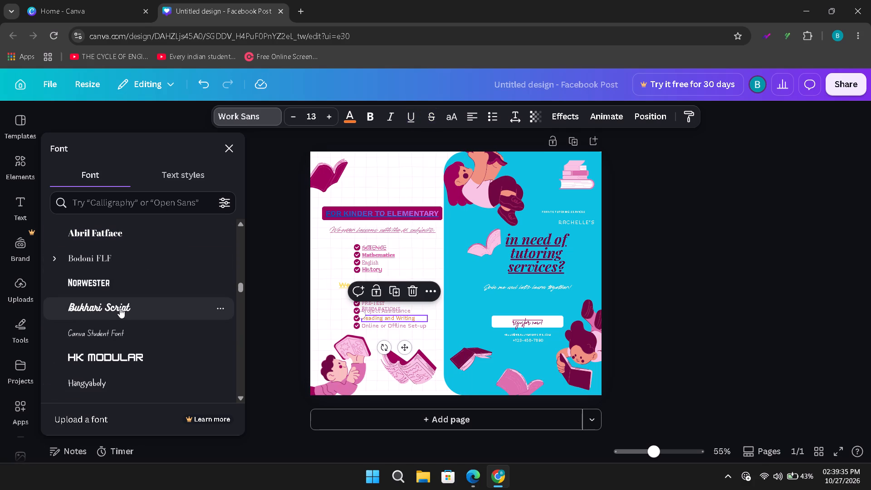
click(120, 308)
click(125, 284)
click(129, 255)
click(131, 232)
click(132, 283)
click(132, 289)
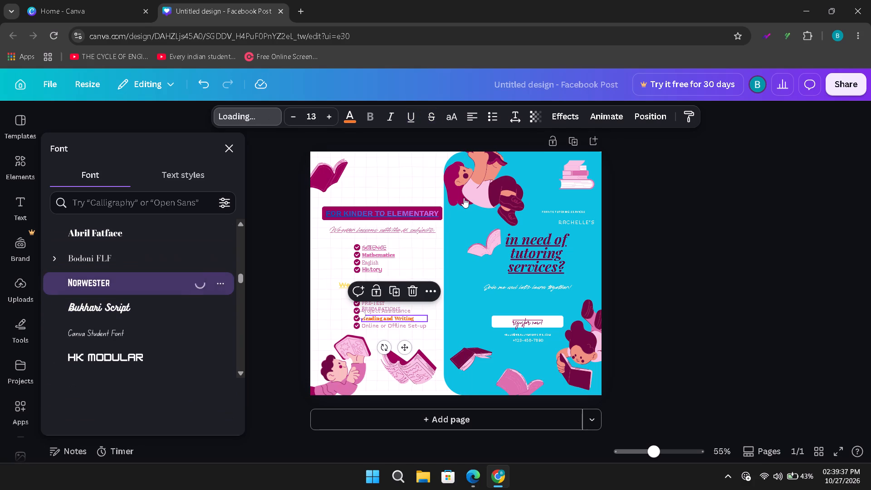
Move the small tutoring services line above "RACHELLE'S" slightly upward.
click(565, 211)
drag(565, 211, 565, 206)
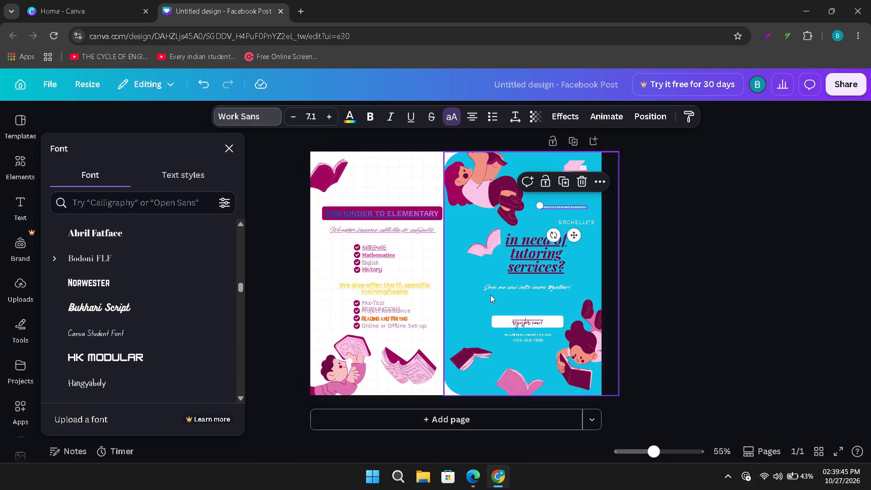
Recolour the light pink pages of the open book beside the reading boy to violet, trying aqua blue, white and red first.
click(399, 362)
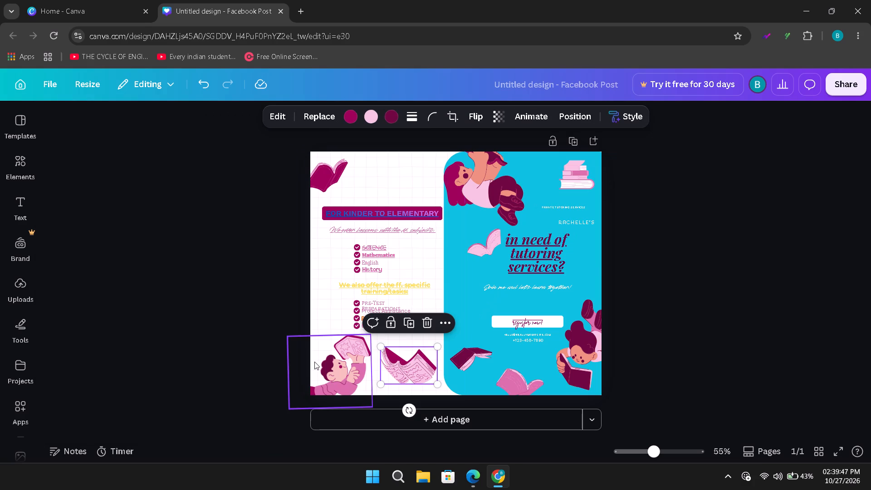
click(367, 114)
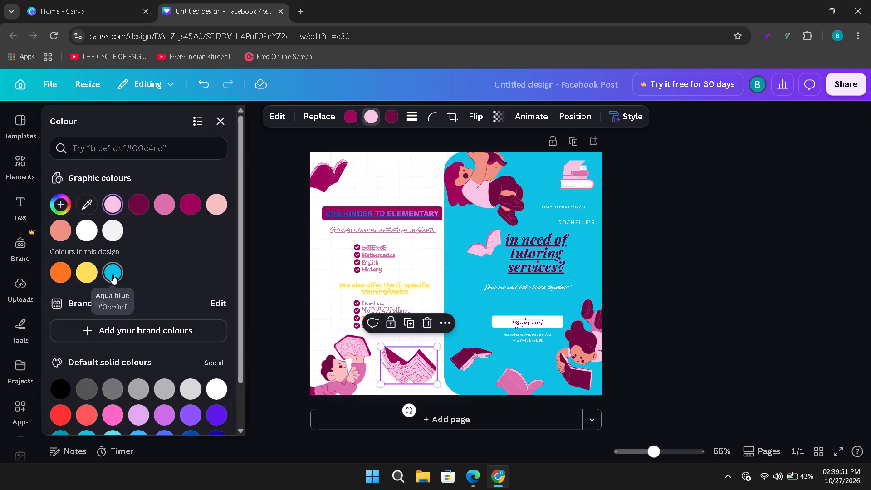
click(113, 274)
scroll(222, 275, down, 6)
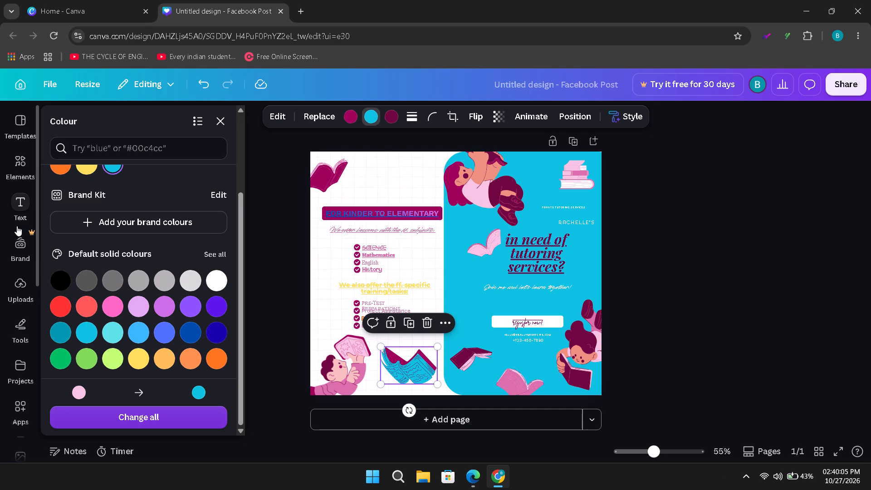
right_drag(15, 226, 0, 219)
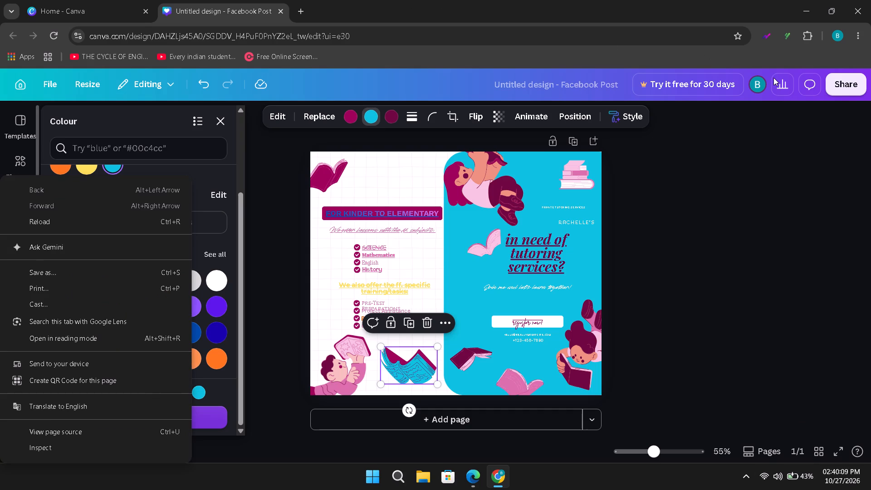
click(215, 284)
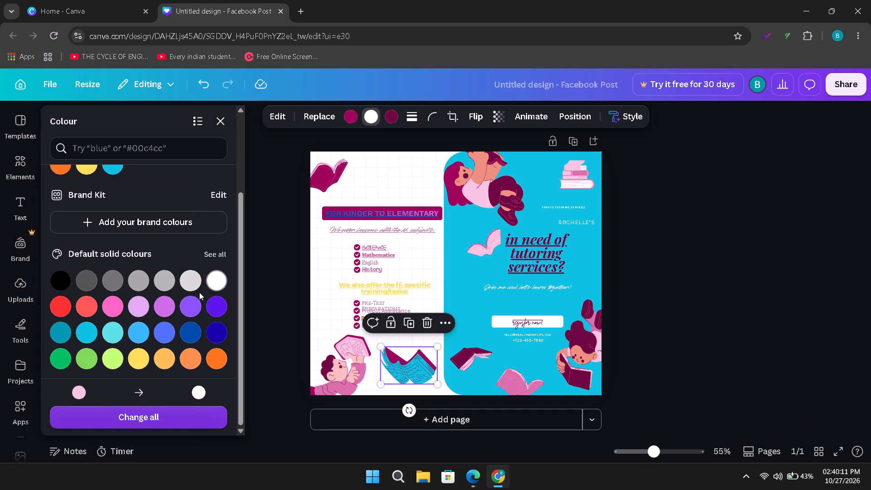
click(82, 333)
click(64, 309)
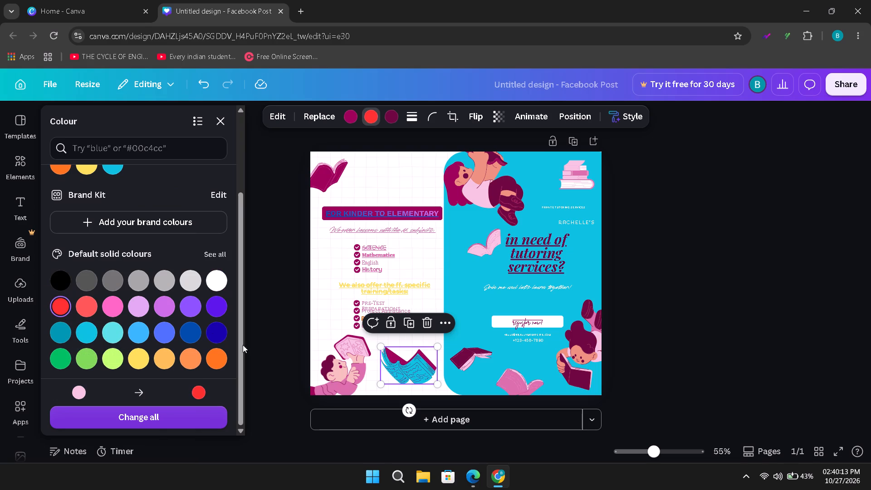
click(216, 328)
click(211, 314)
click(363, 361)
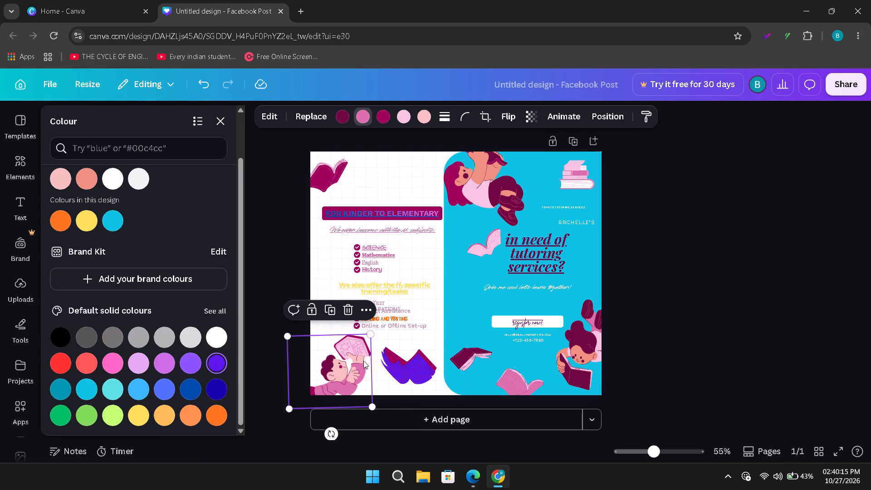
Remove bold and underline from the yellow "We also offer the ff. specific training/tasks" heading and make it italic.
click(372, 292)
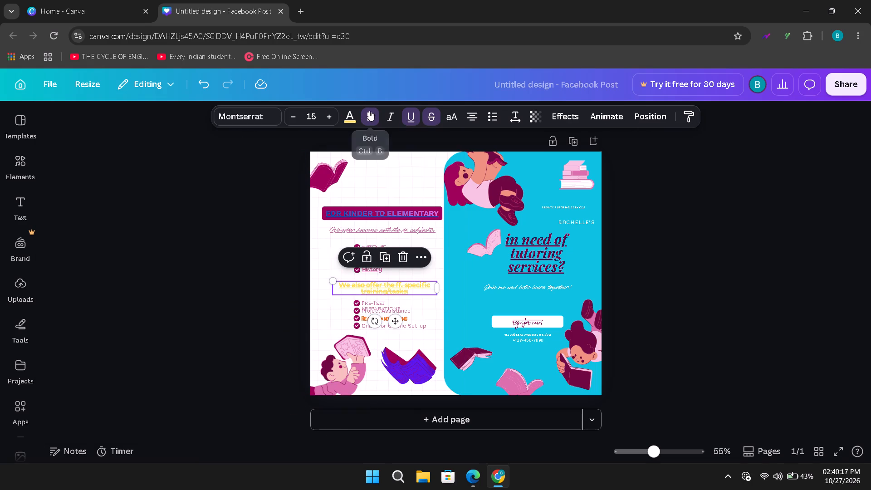
click(369, 111)
click(397, 116)
click(410, 116)
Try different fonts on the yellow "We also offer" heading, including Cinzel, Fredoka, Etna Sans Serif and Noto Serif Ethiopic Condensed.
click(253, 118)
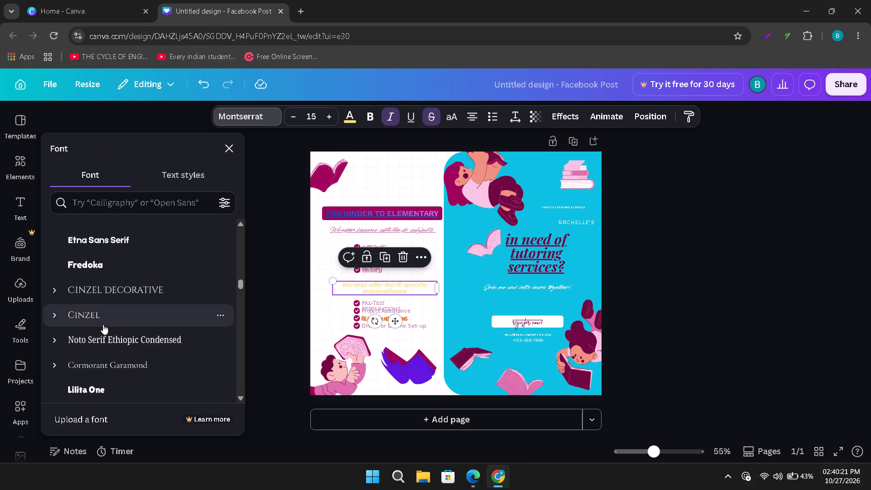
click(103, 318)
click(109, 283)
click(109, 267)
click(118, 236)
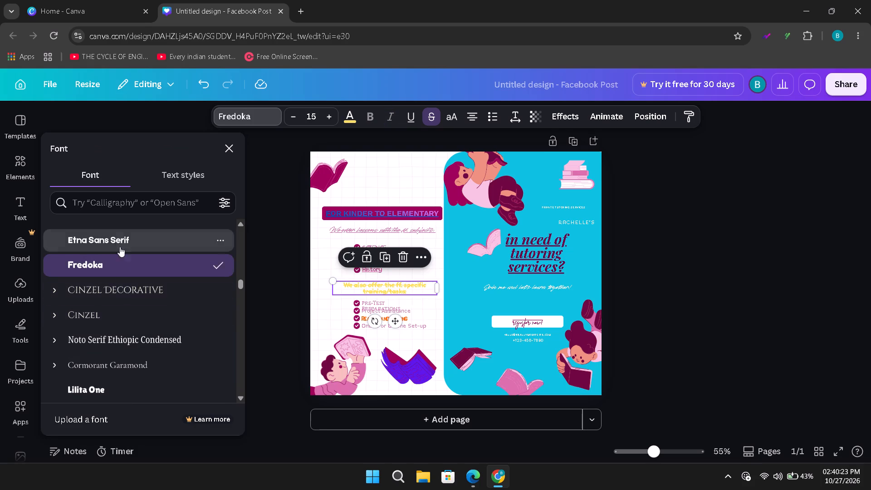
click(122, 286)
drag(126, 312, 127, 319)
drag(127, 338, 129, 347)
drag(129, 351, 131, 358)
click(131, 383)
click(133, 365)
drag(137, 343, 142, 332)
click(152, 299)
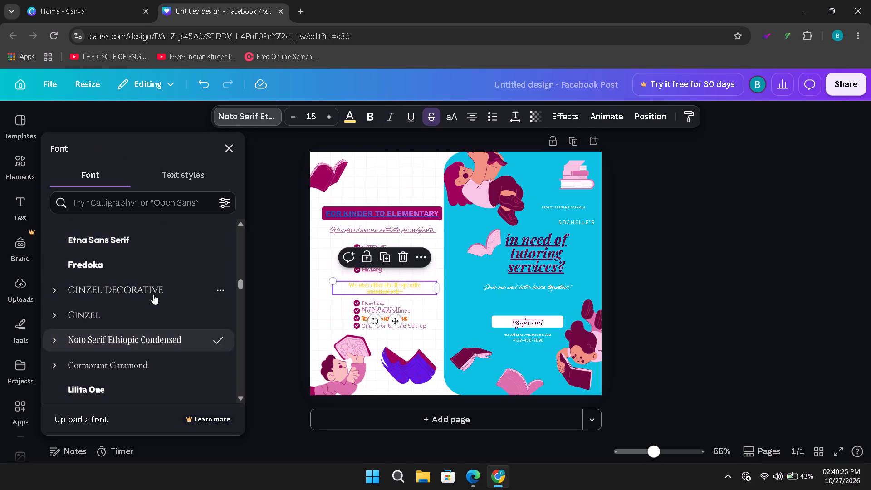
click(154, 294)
Try the HK Modular and Norwester fonts on the yellow "We also offer" heading.
scroll(179, 284, down, 5)
click(111, 326)
click(156, 261)
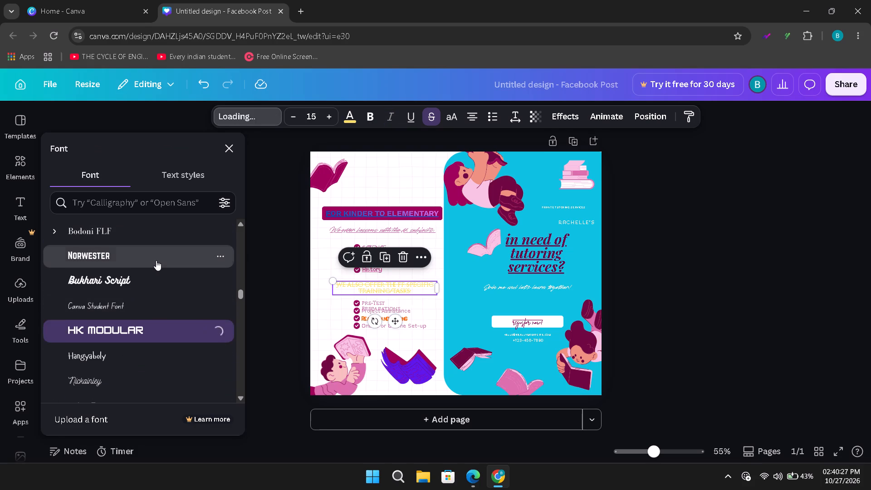
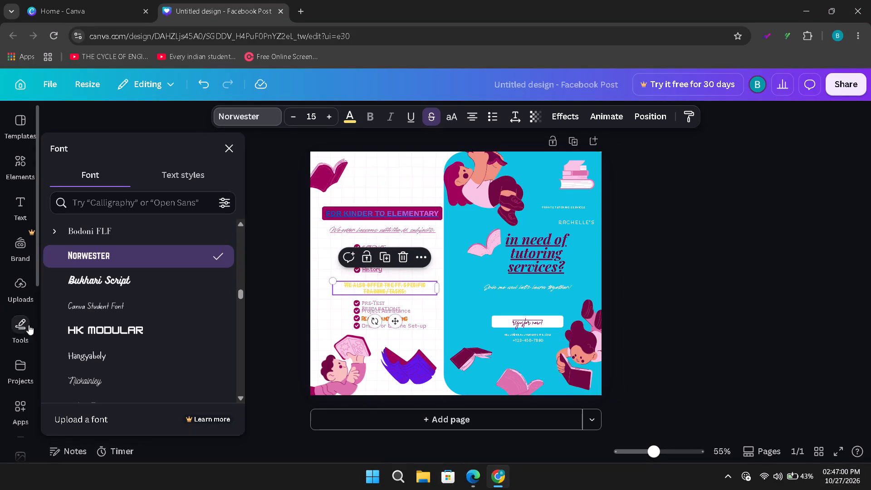
Set the yellow "We also offer" heading in HK Modular, trying Bukhari Script and other nearby fonts first.
drag(103, 330, 107, 330)
click(119, 296)
click(121, 289)
click(130, 239)
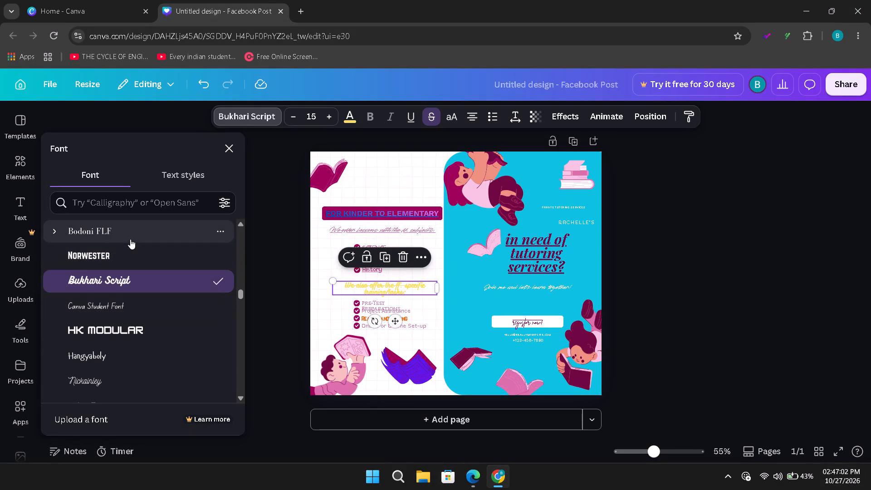
drag(131, 248, 135, 264)
click(138, 286)
click(141, 323)
scroll(150, 316, down, 1)
click(150, 316)
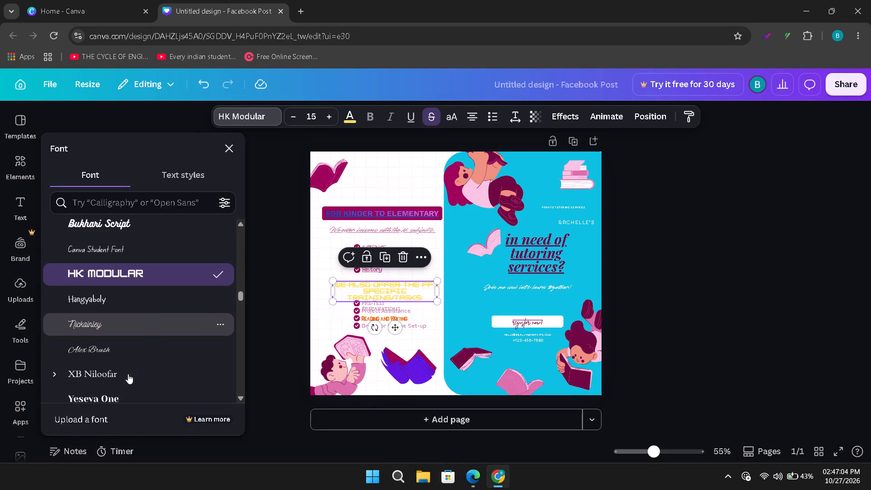
click(128, 374)
click(126, 395)
click(132, 339)
drag(137, 323, 137, 319)
click(148, 288)
click(149, 284)
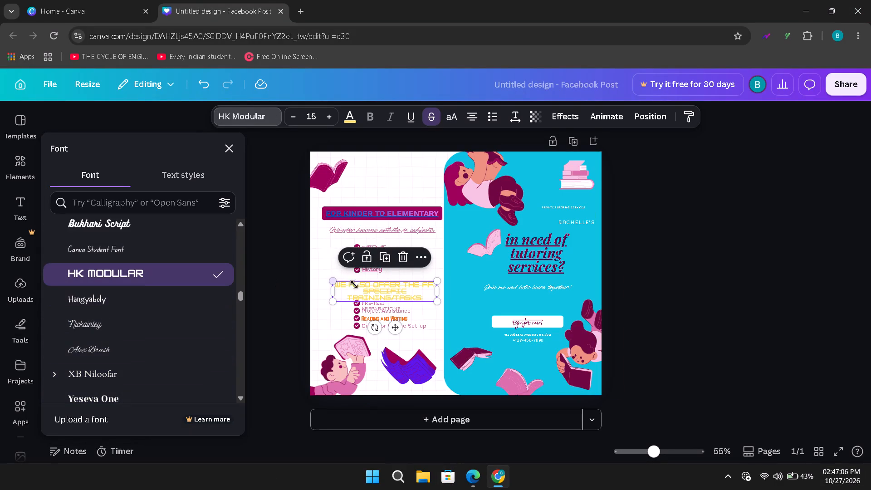
Change the "Project Assistance" list item's font to Biski, trying Arapey, Barriecito and Impact first.
click(386, 311)
click(84, 319)
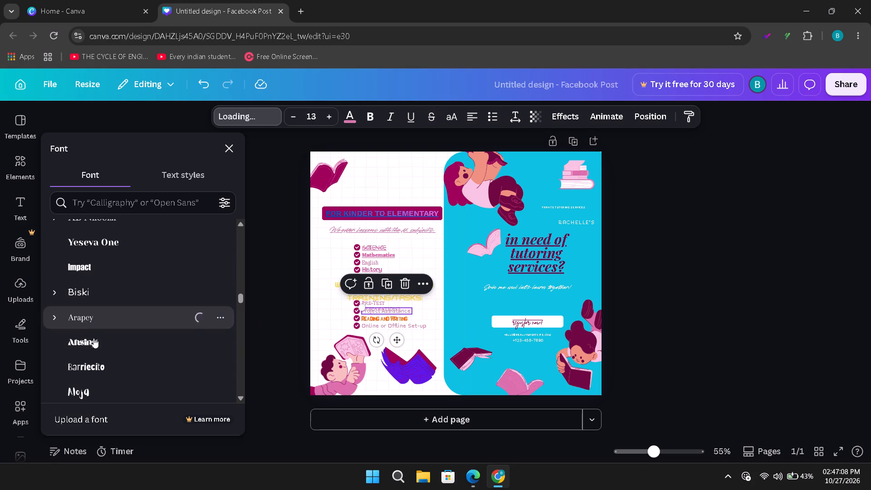
click(93, 338)
click(98, 364)
click(106, 392)
click(116, 324)
click(116, 297)
click(118, 268)
click(120, 246)
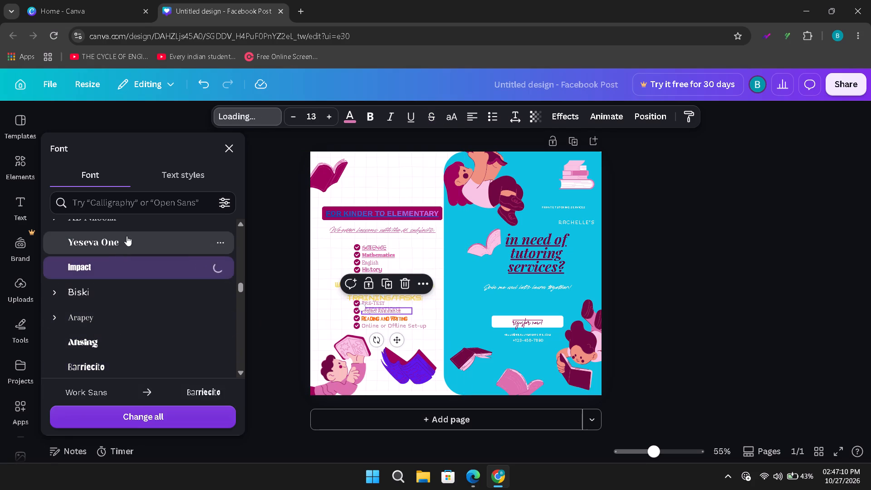
click(129, 227)
drag(128, 248, 128, 255)
click(127, 267)
drag(127, 274, 127, 279)
click(128, 290)
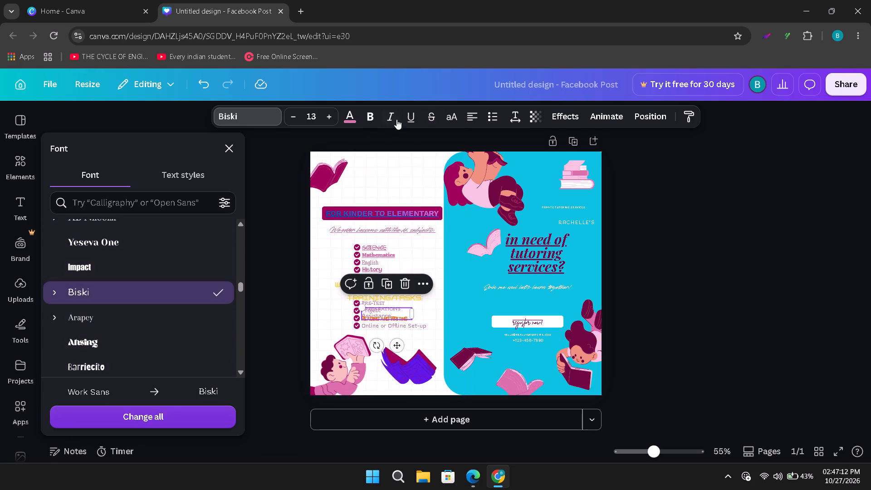
Make the "Project Assistance" list item bold, italic, underlined, struck through and uppercase.
click(373, 116)
click(385, 118)
click(410, 114)
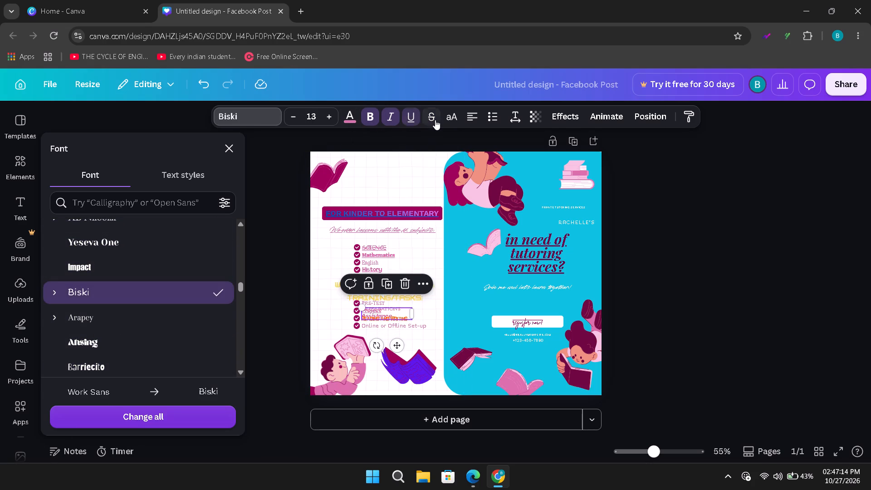
click(435, 120)
click(458, 121)
click(388, 327)
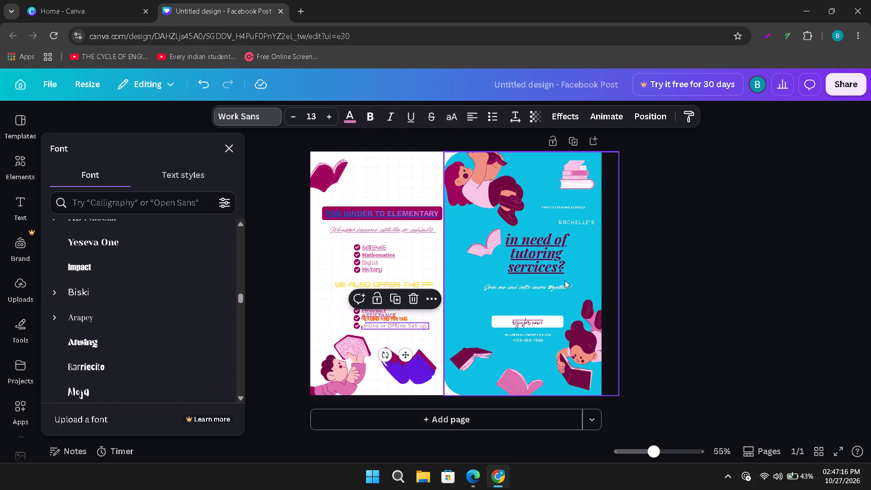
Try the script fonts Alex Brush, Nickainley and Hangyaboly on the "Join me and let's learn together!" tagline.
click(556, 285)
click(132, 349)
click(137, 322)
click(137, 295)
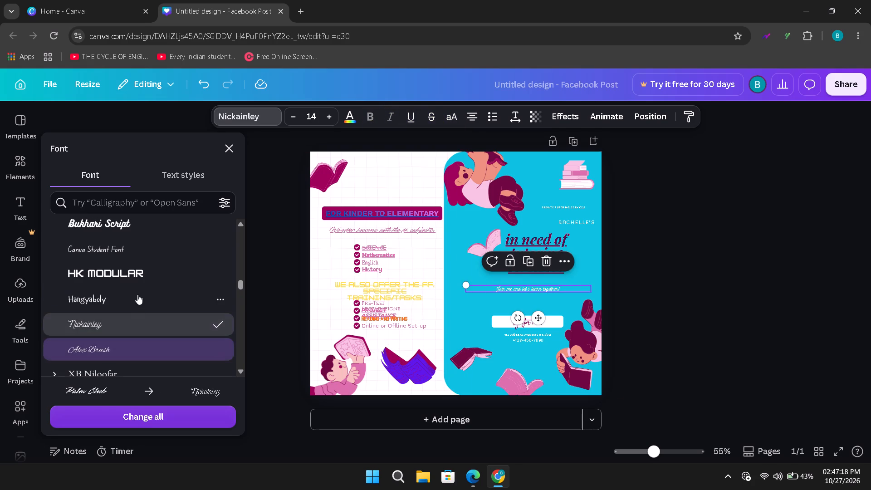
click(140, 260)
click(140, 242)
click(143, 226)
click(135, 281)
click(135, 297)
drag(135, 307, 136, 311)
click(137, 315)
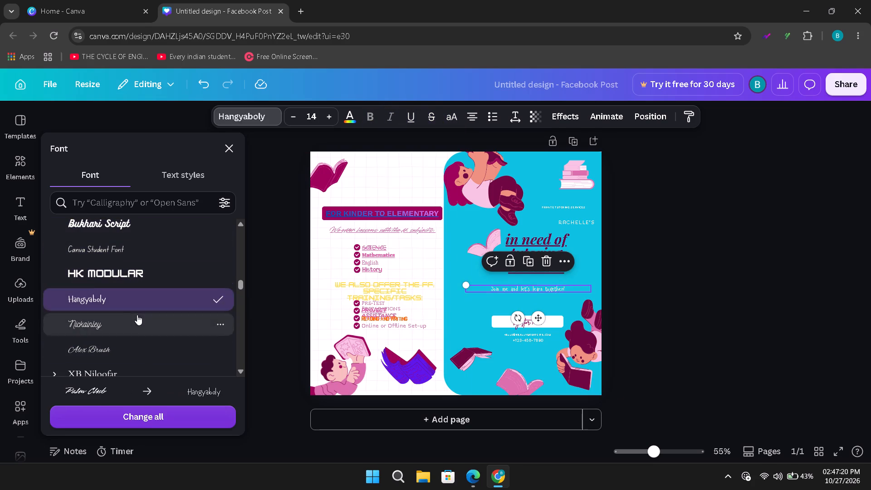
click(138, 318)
Set the "Join me and let's learn together!" tagline in Impact, trying Yeseva One and Biski first.
scroll(147, 295, down, 1)
click(147, 295)
click(147, 313)
click(146, 334)
click(144, 349)
click(145, 369)
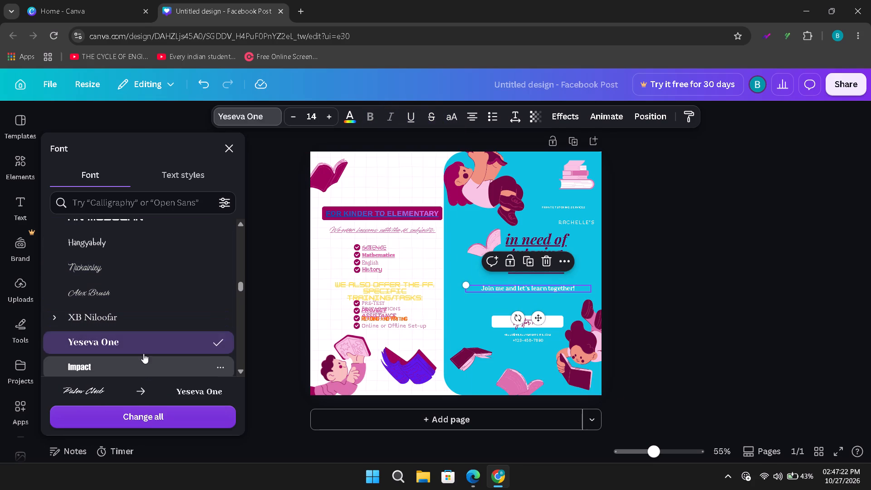
click(155, 296)
click(158, 270)
click(158, 264)
scroll(159, 258, down, 2)
click(156, 266)
click(156, 289)
click(156, 311)
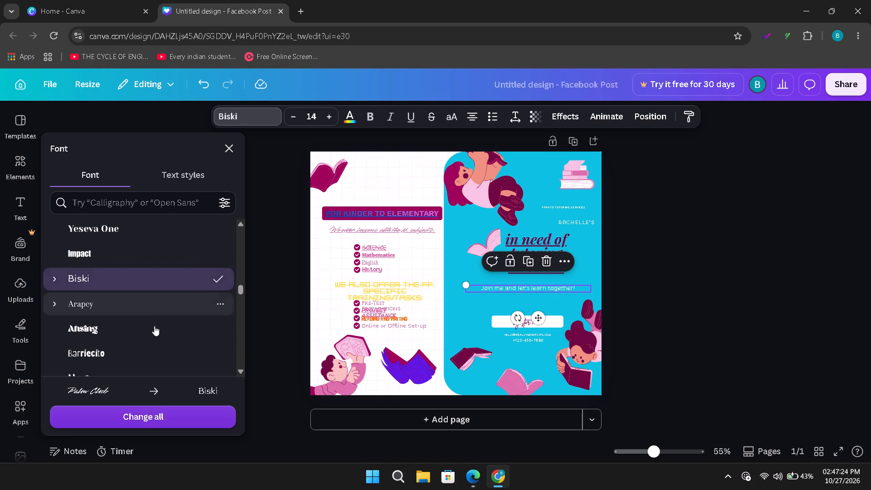
click(154, 326)
click(147, 354)
click(154, 308)
click(154, 264)
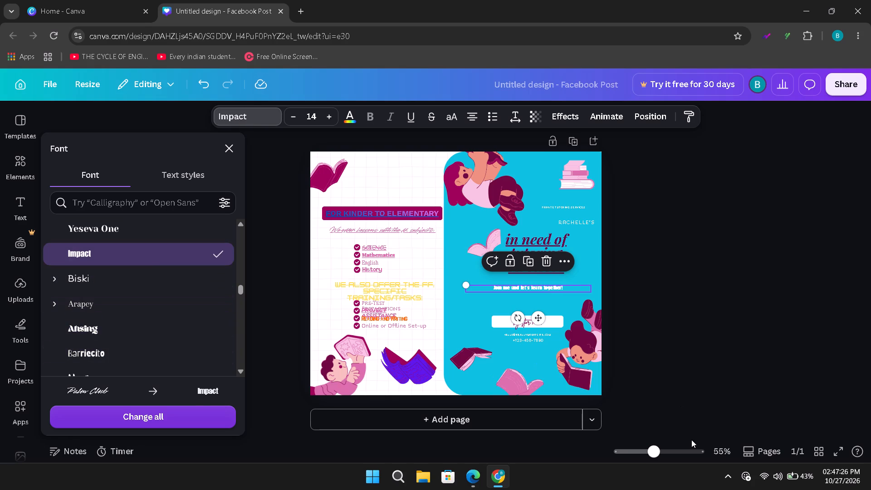
Show the hidden system tray icons.
click(723, 475)
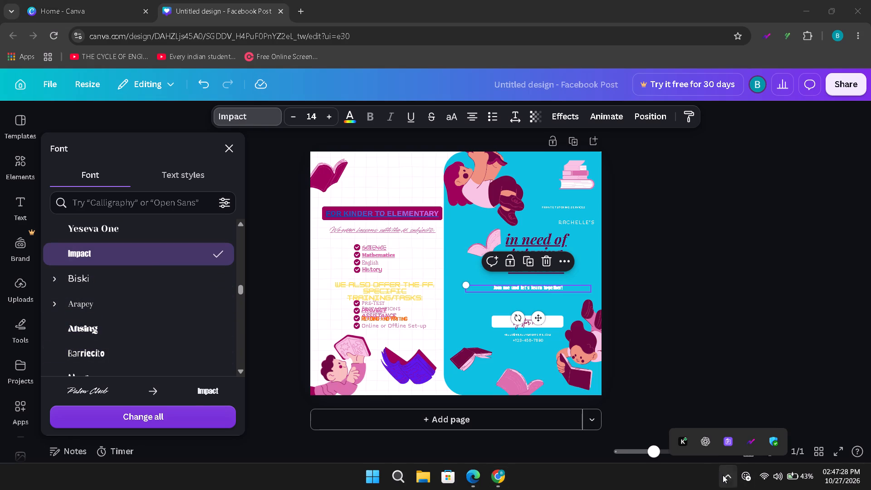
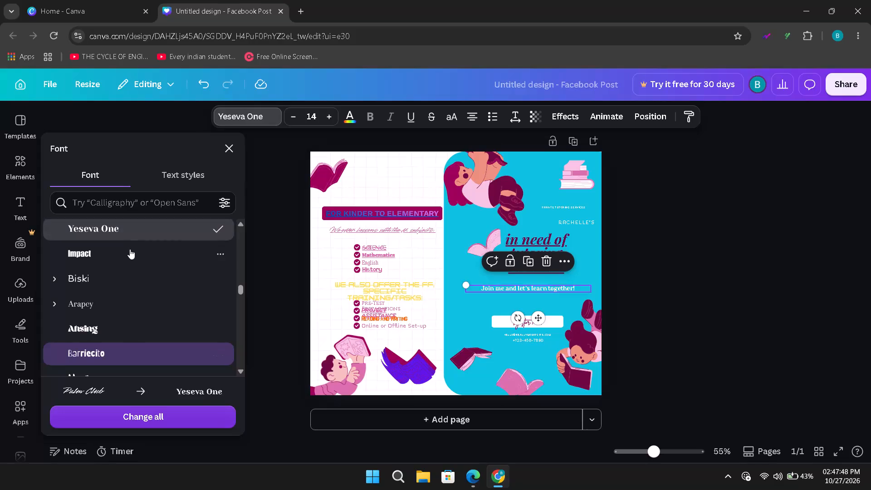
Change the font of the "Join me and let's learn together!" tagline to Biski, trying Impact first.
click(130, 261)
click(130, 273)
Change the font of the "Rachelle's" text above the tutoring services heading to Brick Sans.
scroll(138, 265, down, 3)
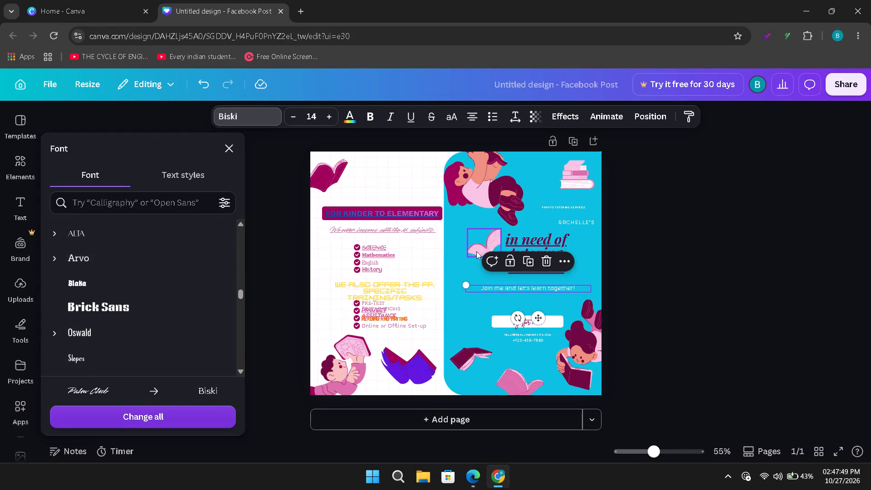
click(583, 220)
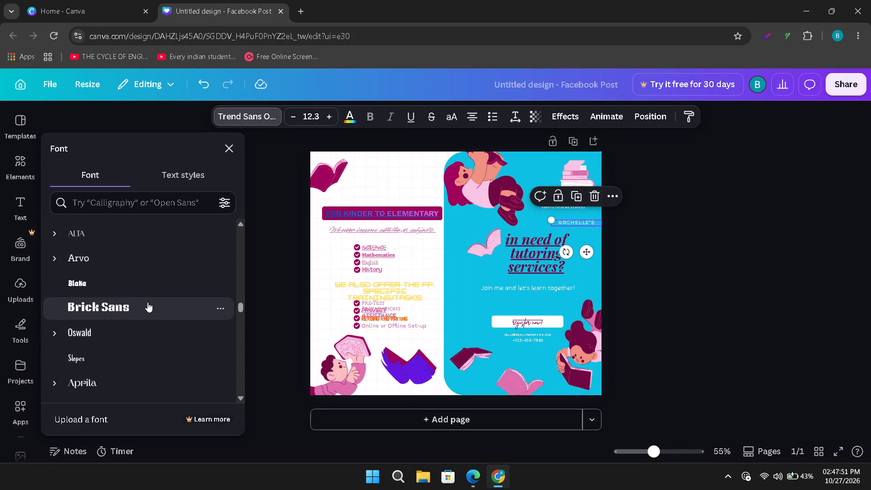
click(147, 303)
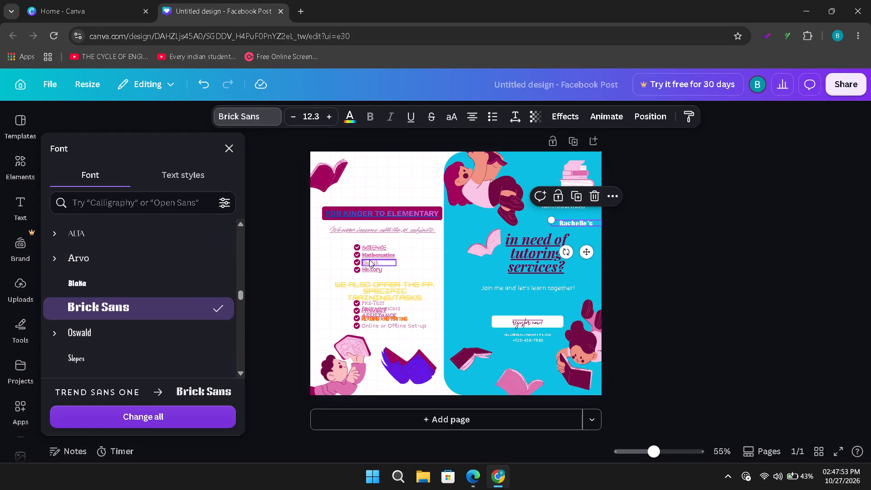
Change the font of the "English" subject list item to Blaka, trying Aprila, Oswald, Arvo and ALTA first.
click(369, 260)
click(96, 381)
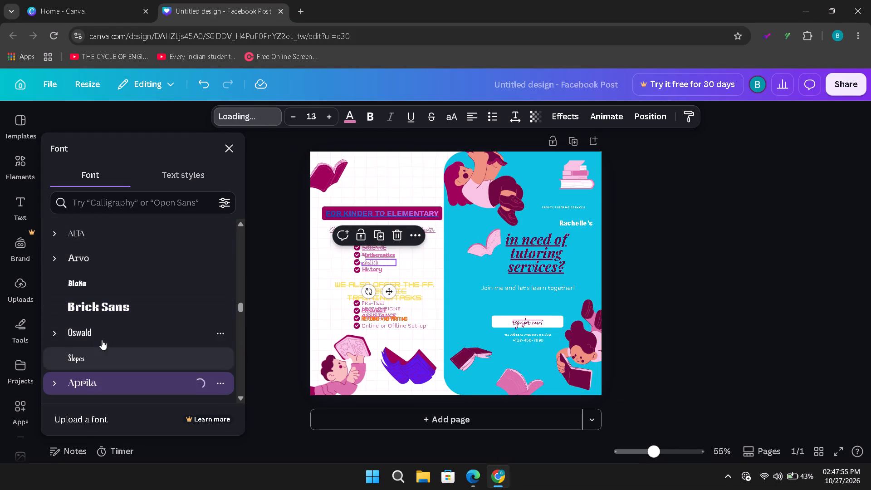
click(105, 329)
click(108, 266)
click(118, 232)
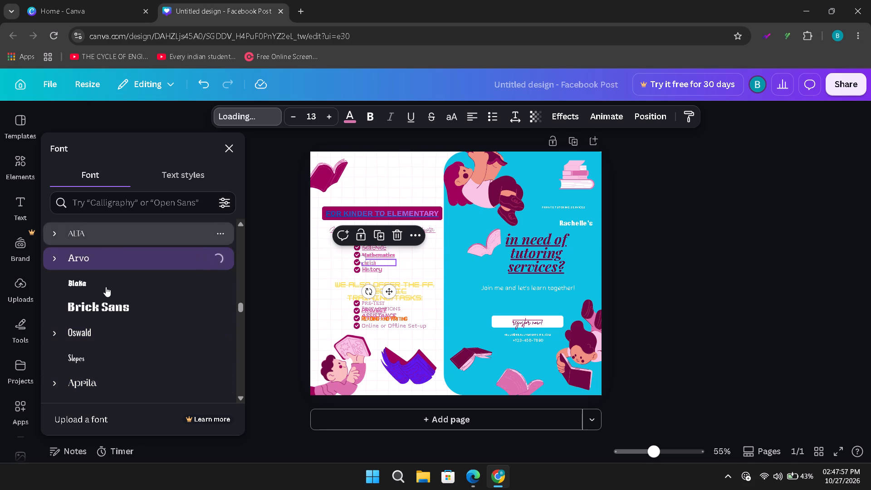
double_click(106, 287)
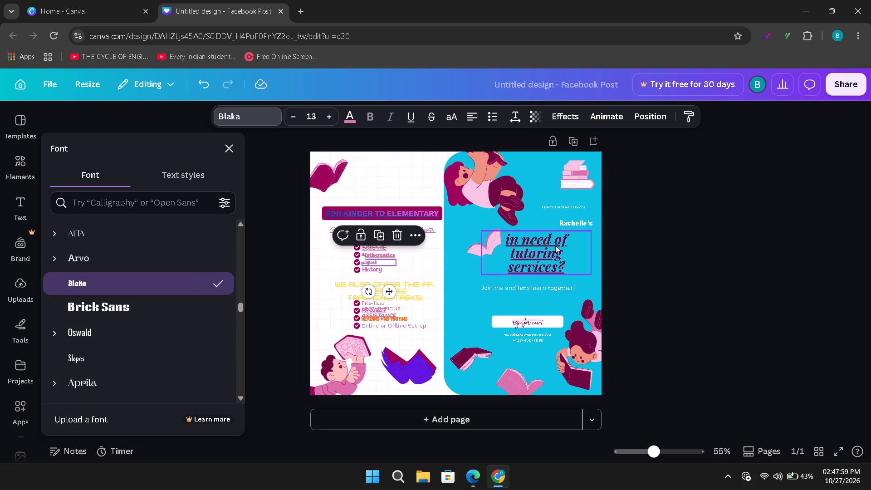
Move the "in need of tutoring services?" heading slightly to the right on the blue panel, away from the pink book.
drag(545, 258, 557, 260)
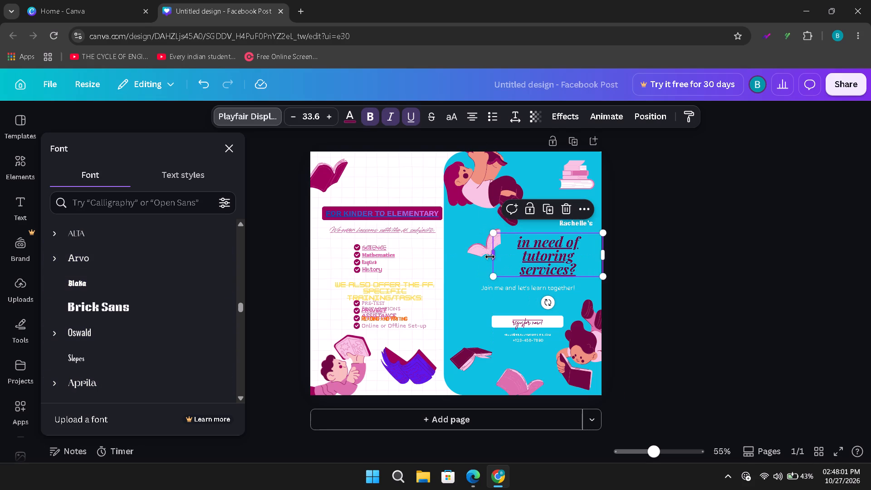
Move the light pink open book beside the heading up and left, just below the reading girl at the top.
drag(481, 249, 449, 225)
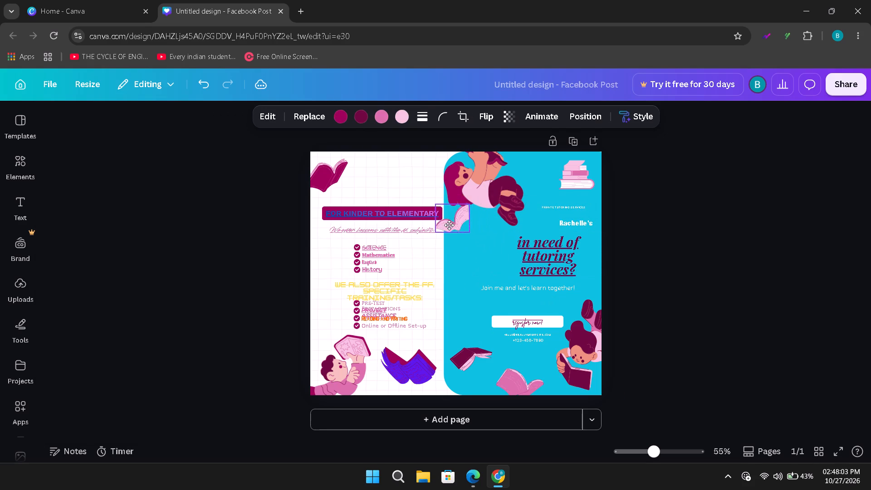
drag(449, 225, 464, 225)
Widen the "in need of tutoring services?" text box leftward so the heading fits on one line.
click(530, 260)
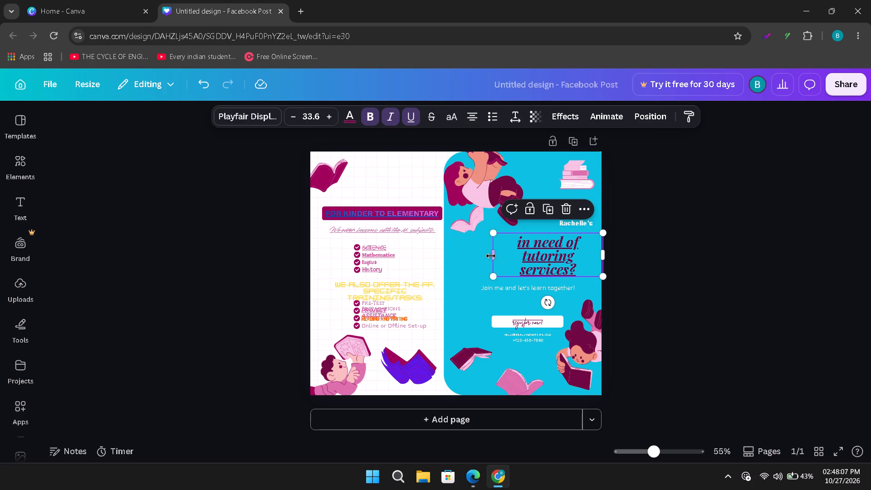
drag(489, 256, 407, 254)
Make the "Join me and let's learn together!" tagline bold, italic and underlined.
click(535, 289)
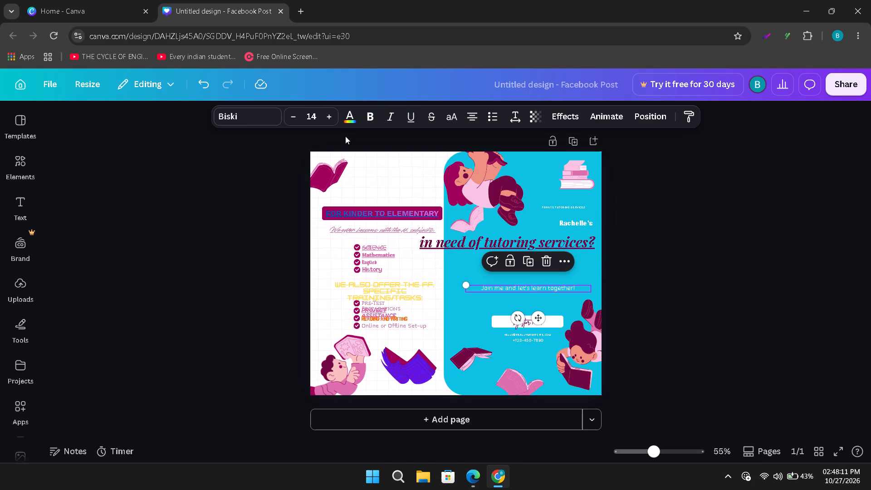
click(365, 119)
click(392, 118)
click(409, 121)
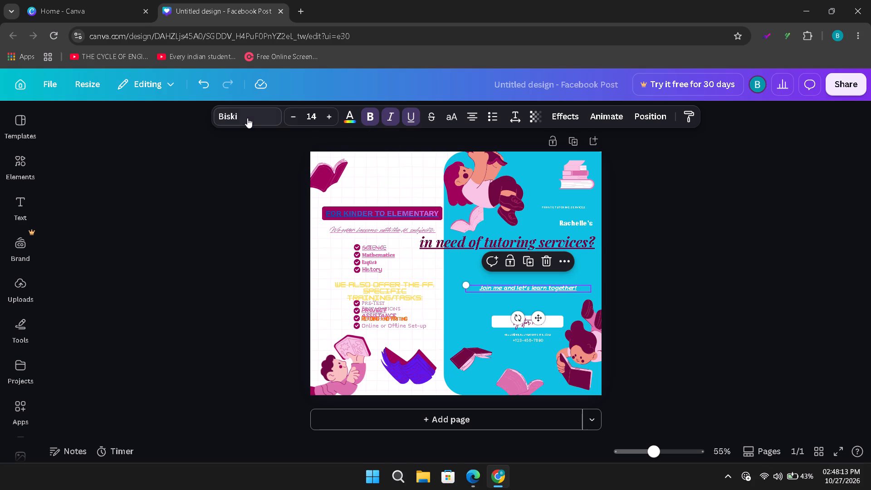
Open the font choices for the "Join me and let's learn together!" tagline on the blue panel.
click(247, 118)
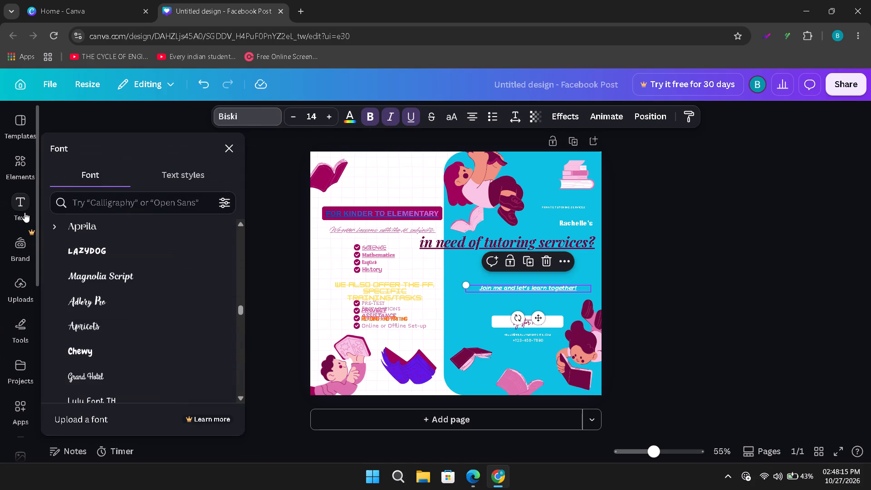
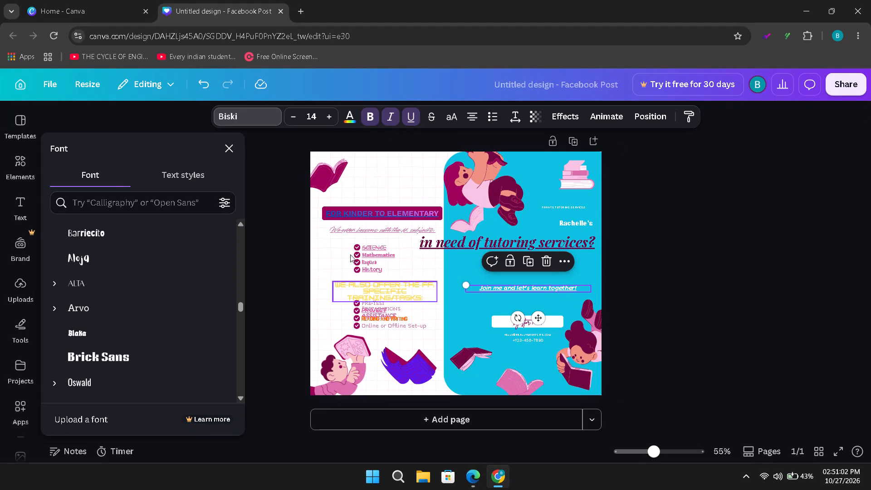
Try fonts such as Moja, Barriecito and Oswald on the "We offer lessons with the ff. subjects:" line under the kinder heading, and apply Arvo.
click(392, 253)
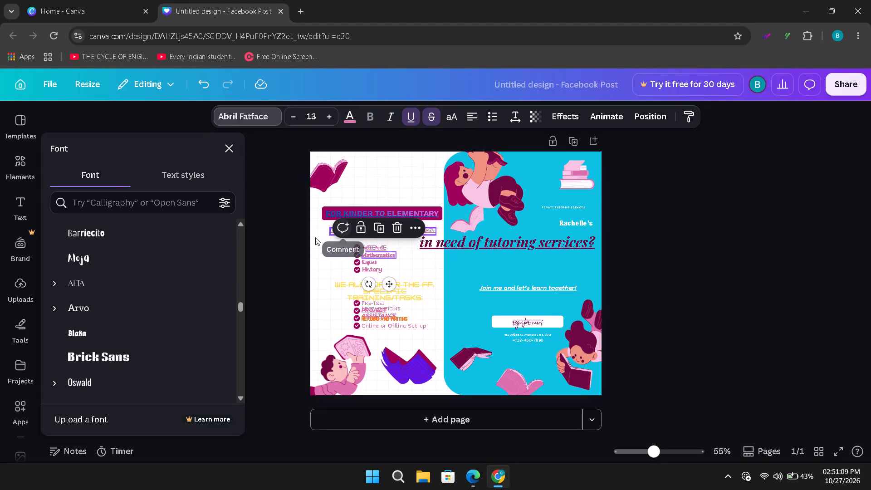
click(331, 230)
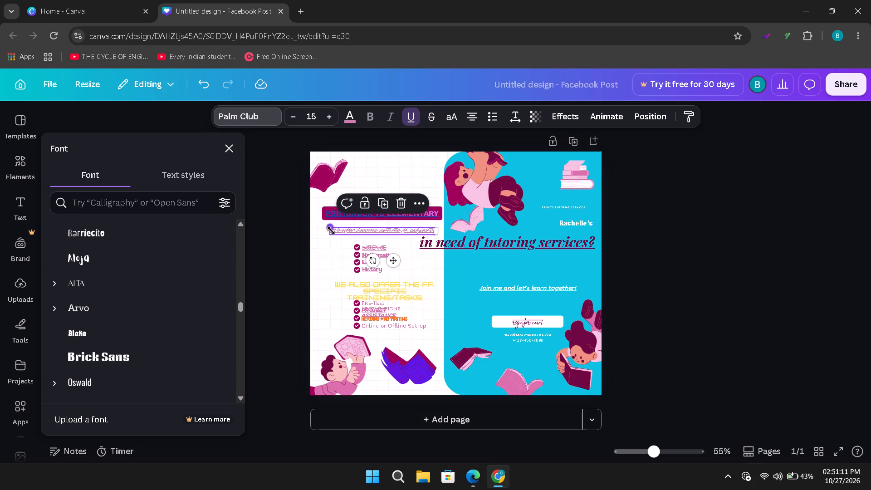
click(98, 305)
click(107, 285)
click(116, 261)
click(131, 235)
click(128, 290)
drag(129, 317, 130, 327)
drag(131, 342, 134, 348)
drag(131, 365, 140, 375)
click(140, 387)
double_click(144, 307)
scroll(155, 327, up, 4)
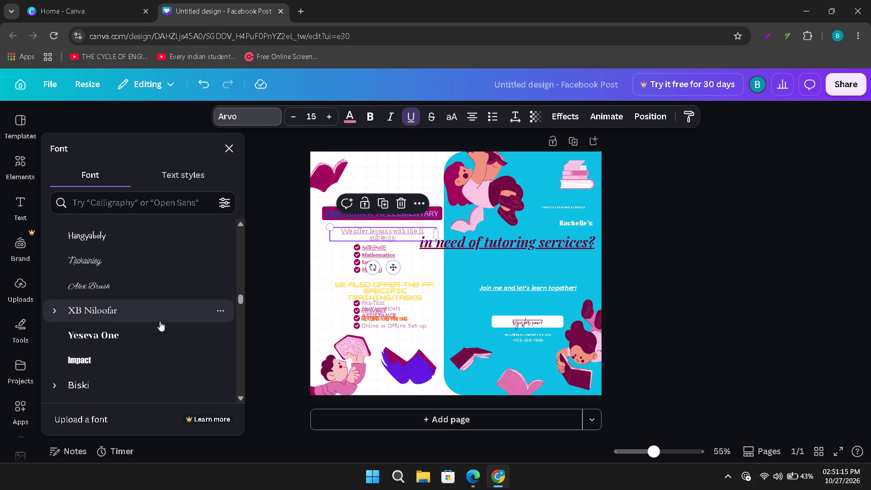
Try several fonts on the "We offer lessons with the ff. subjects:" line and set it to XB Niloofar.
click(156, 323)
click(146, 291)
click(144, 269)
click(148, 238)
click(146, 281)
click(147, 289)
drag(147, 300, 147, 304)
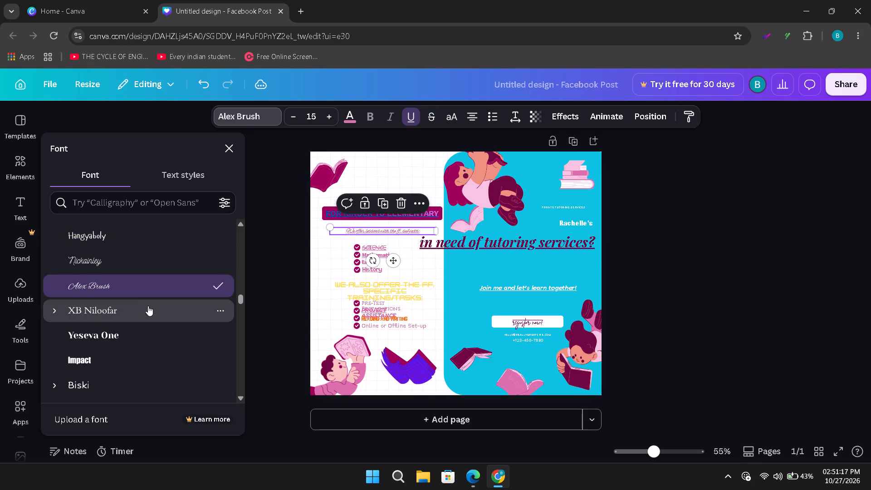
click(147, 304)
Make the small tutoring services line above "Rachelle's" bold, italic, underlined and struck through.
click(560, 209)
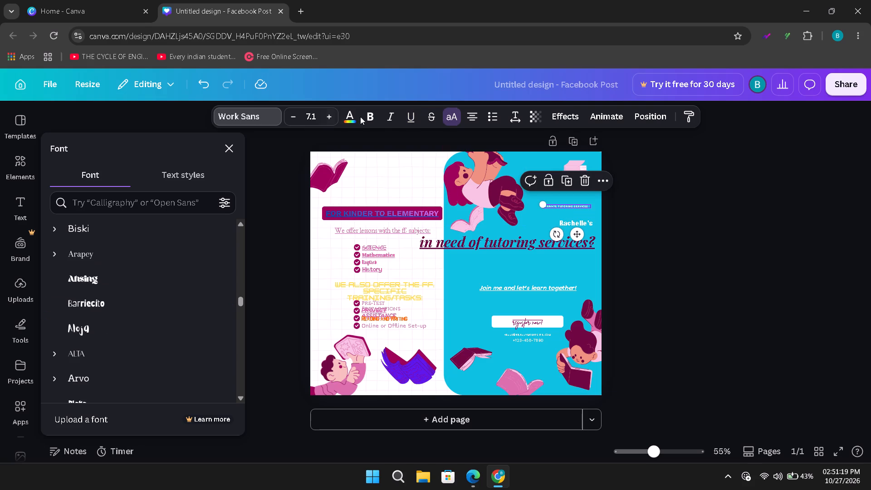
click(366, 118)
click(385, 119)
click(407, 117)
click(432, 121)
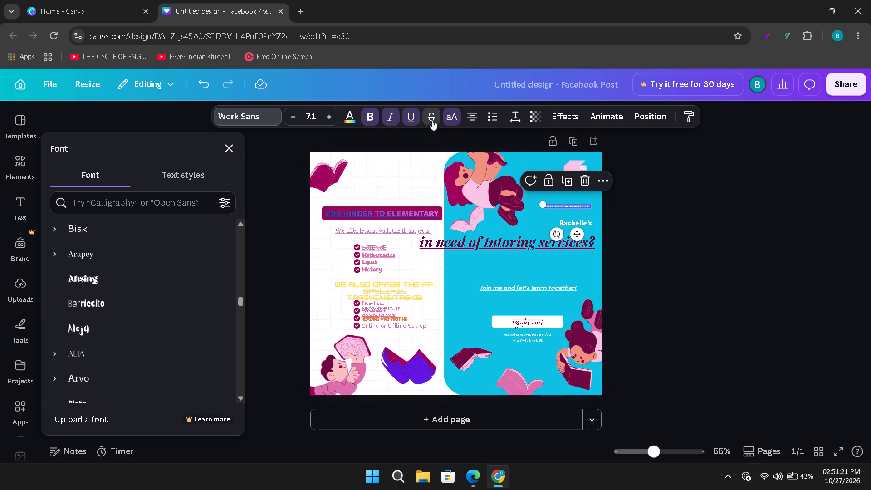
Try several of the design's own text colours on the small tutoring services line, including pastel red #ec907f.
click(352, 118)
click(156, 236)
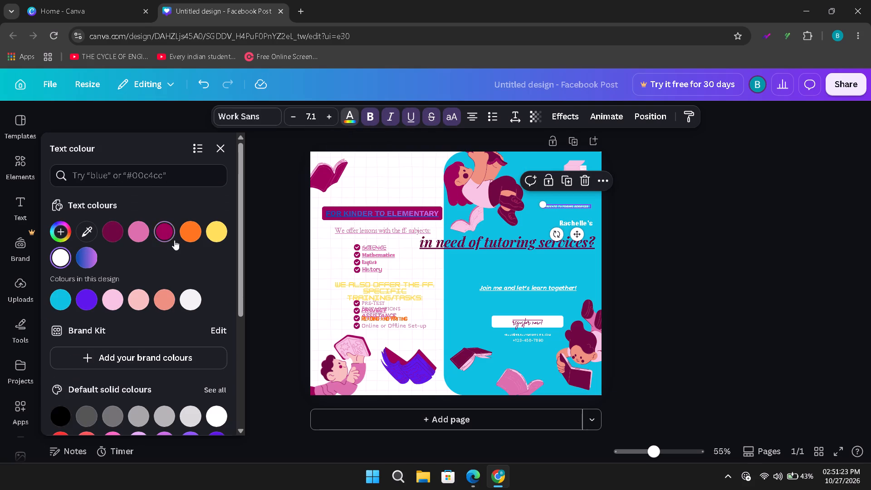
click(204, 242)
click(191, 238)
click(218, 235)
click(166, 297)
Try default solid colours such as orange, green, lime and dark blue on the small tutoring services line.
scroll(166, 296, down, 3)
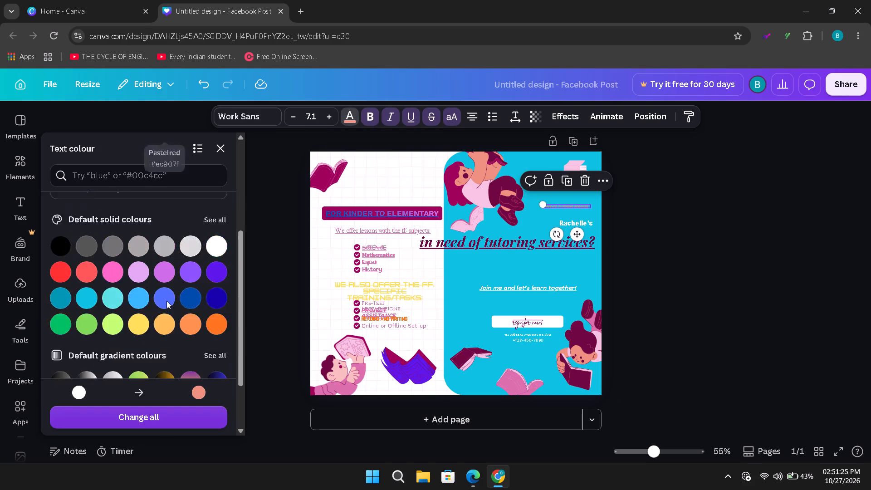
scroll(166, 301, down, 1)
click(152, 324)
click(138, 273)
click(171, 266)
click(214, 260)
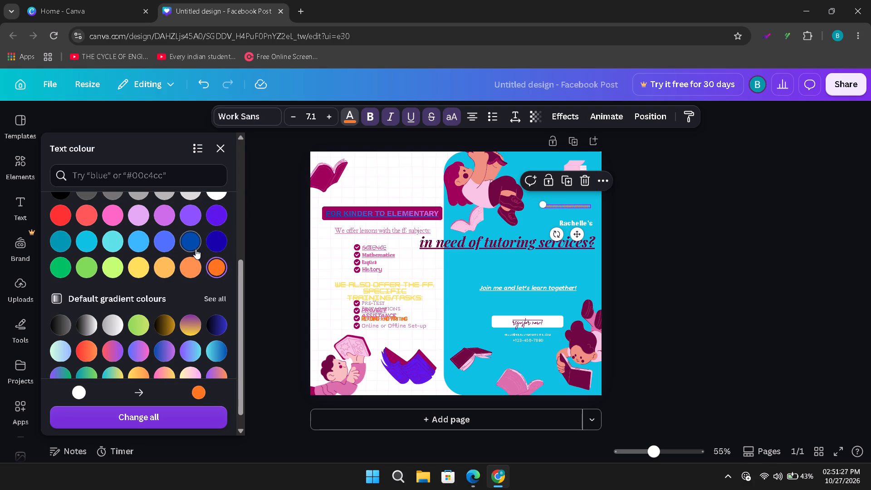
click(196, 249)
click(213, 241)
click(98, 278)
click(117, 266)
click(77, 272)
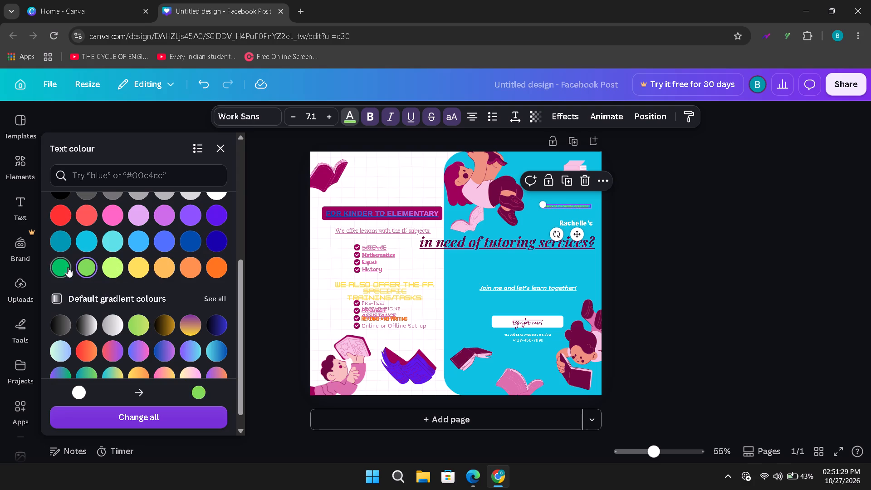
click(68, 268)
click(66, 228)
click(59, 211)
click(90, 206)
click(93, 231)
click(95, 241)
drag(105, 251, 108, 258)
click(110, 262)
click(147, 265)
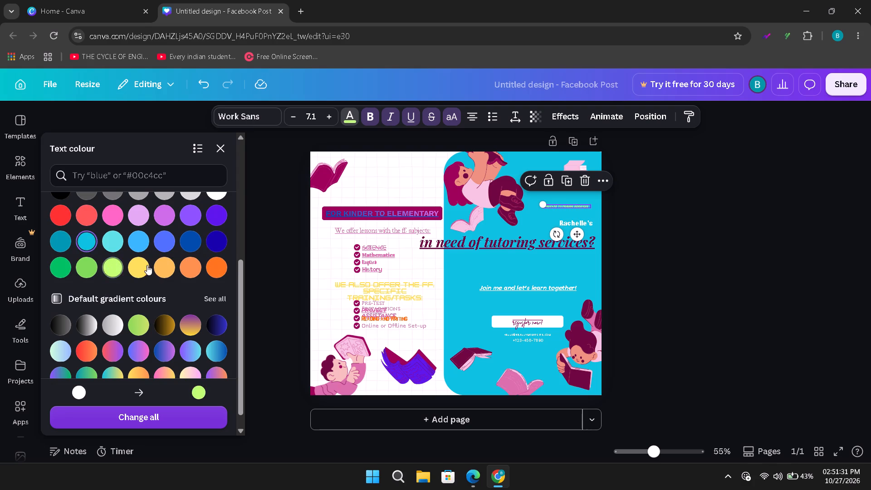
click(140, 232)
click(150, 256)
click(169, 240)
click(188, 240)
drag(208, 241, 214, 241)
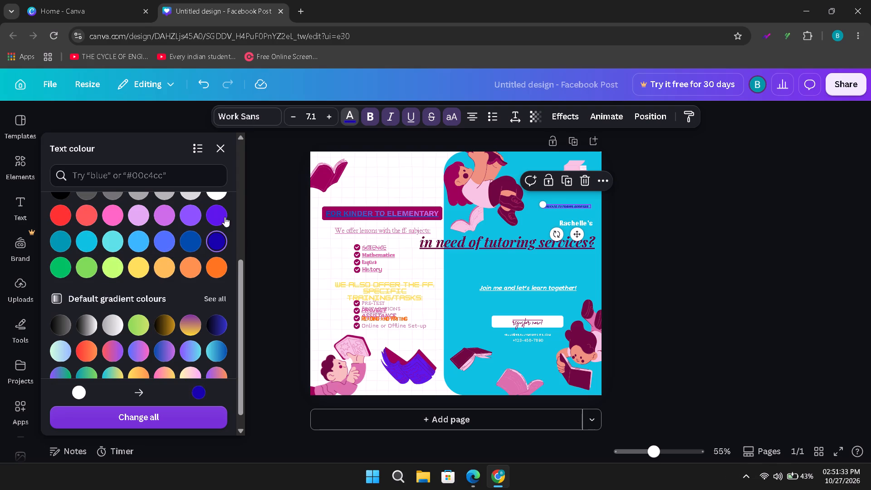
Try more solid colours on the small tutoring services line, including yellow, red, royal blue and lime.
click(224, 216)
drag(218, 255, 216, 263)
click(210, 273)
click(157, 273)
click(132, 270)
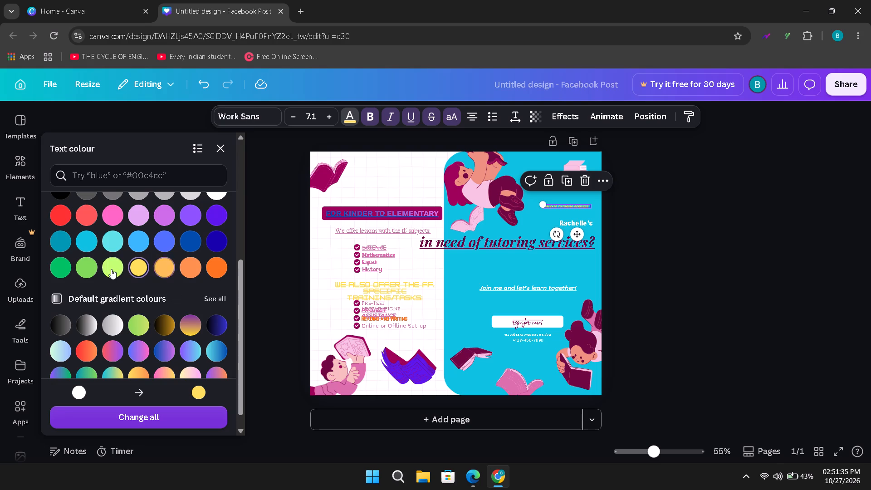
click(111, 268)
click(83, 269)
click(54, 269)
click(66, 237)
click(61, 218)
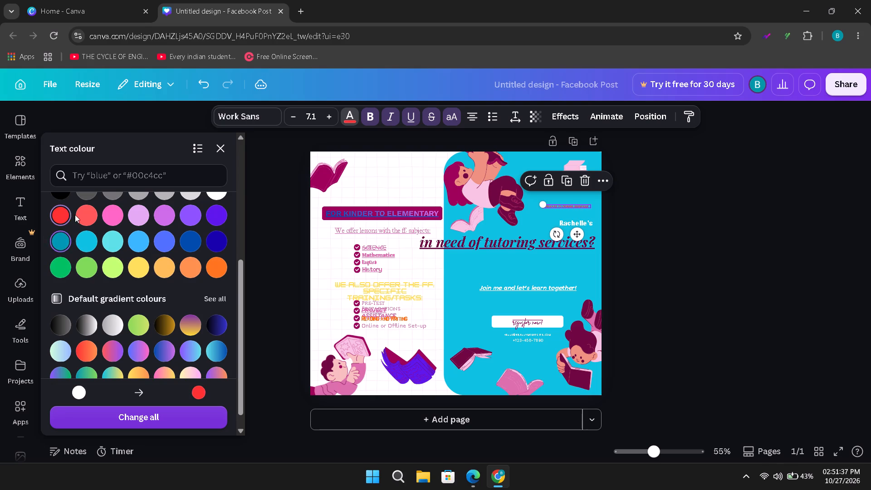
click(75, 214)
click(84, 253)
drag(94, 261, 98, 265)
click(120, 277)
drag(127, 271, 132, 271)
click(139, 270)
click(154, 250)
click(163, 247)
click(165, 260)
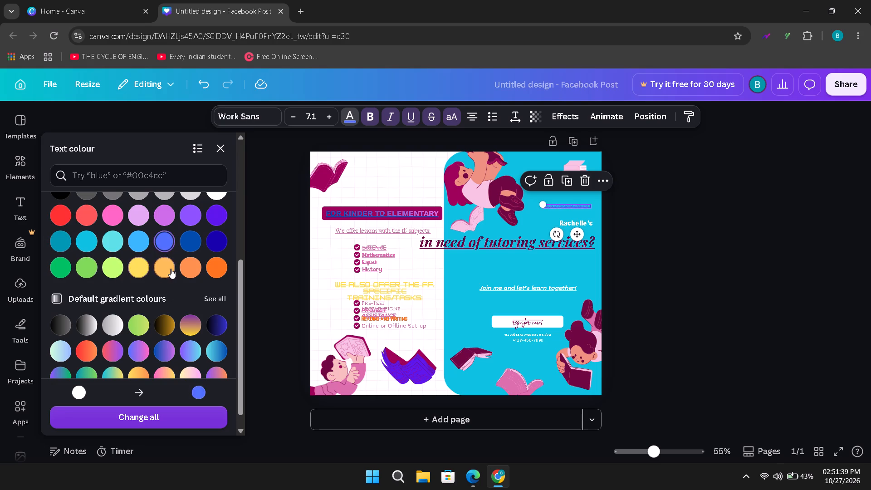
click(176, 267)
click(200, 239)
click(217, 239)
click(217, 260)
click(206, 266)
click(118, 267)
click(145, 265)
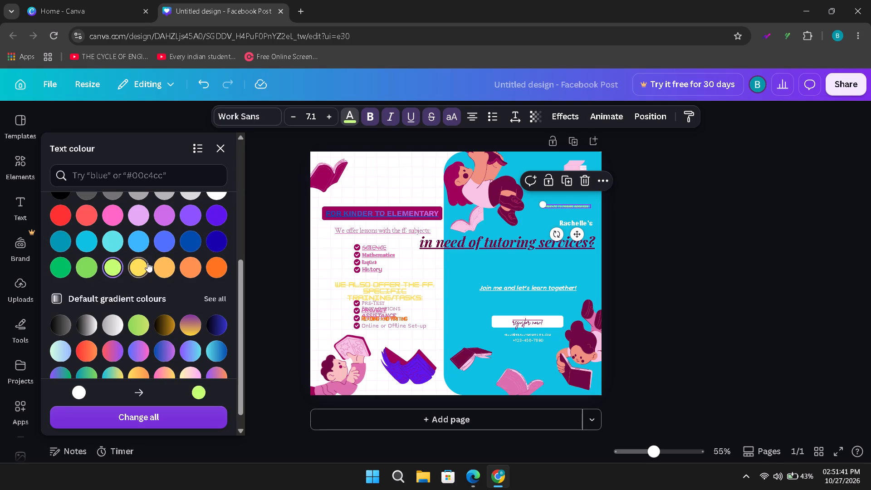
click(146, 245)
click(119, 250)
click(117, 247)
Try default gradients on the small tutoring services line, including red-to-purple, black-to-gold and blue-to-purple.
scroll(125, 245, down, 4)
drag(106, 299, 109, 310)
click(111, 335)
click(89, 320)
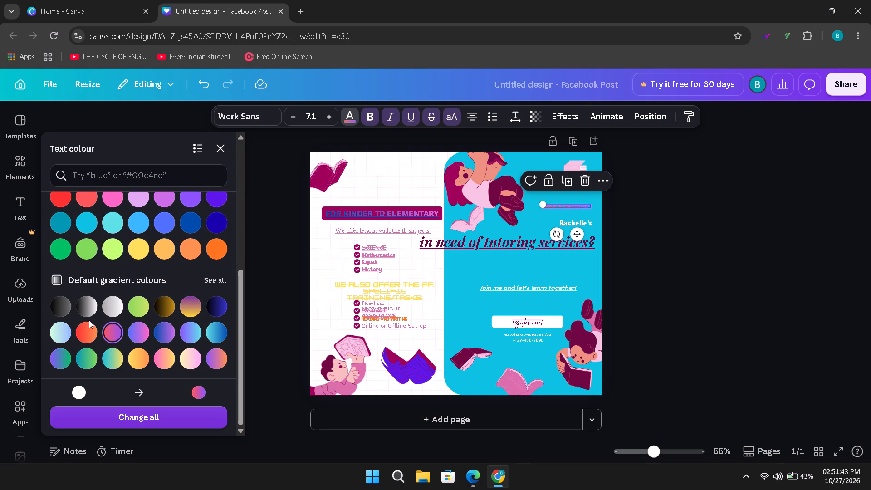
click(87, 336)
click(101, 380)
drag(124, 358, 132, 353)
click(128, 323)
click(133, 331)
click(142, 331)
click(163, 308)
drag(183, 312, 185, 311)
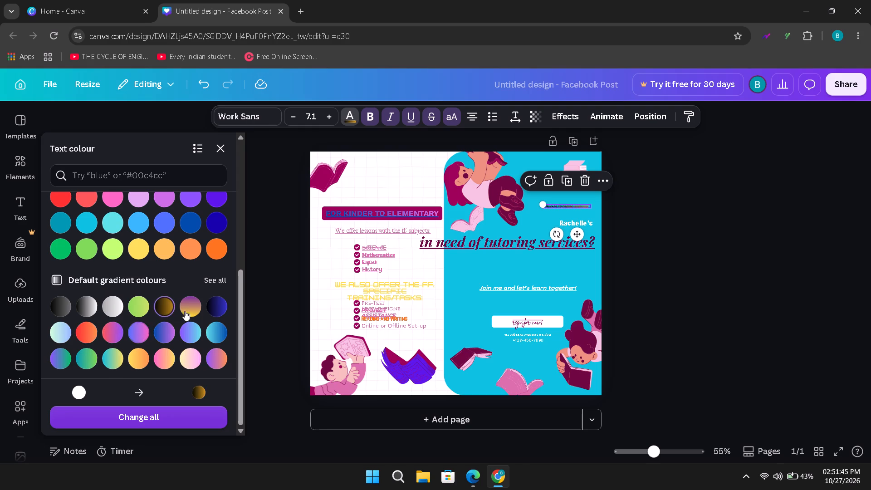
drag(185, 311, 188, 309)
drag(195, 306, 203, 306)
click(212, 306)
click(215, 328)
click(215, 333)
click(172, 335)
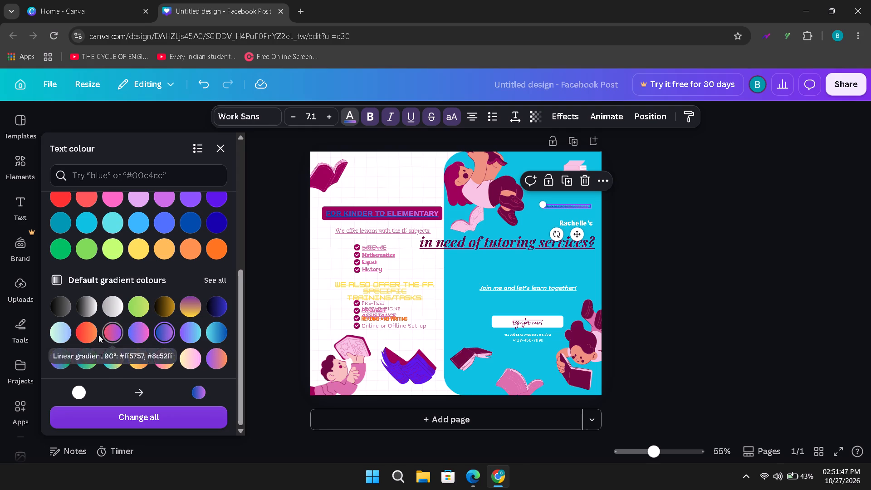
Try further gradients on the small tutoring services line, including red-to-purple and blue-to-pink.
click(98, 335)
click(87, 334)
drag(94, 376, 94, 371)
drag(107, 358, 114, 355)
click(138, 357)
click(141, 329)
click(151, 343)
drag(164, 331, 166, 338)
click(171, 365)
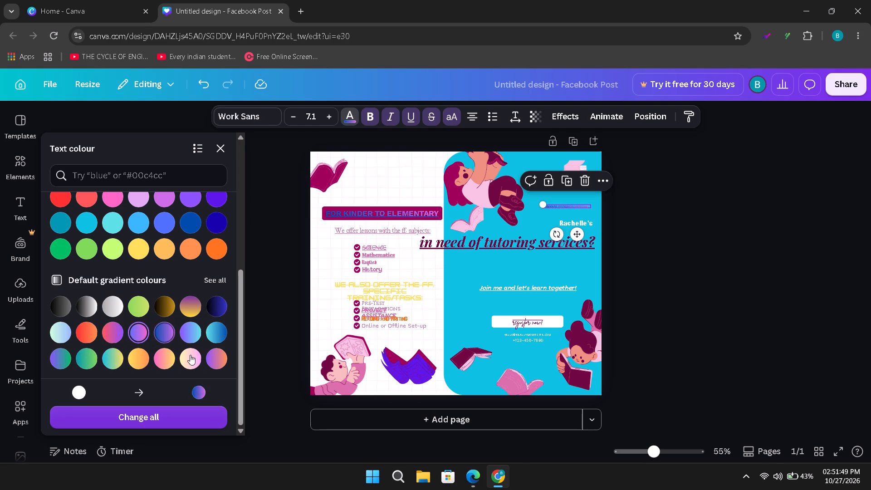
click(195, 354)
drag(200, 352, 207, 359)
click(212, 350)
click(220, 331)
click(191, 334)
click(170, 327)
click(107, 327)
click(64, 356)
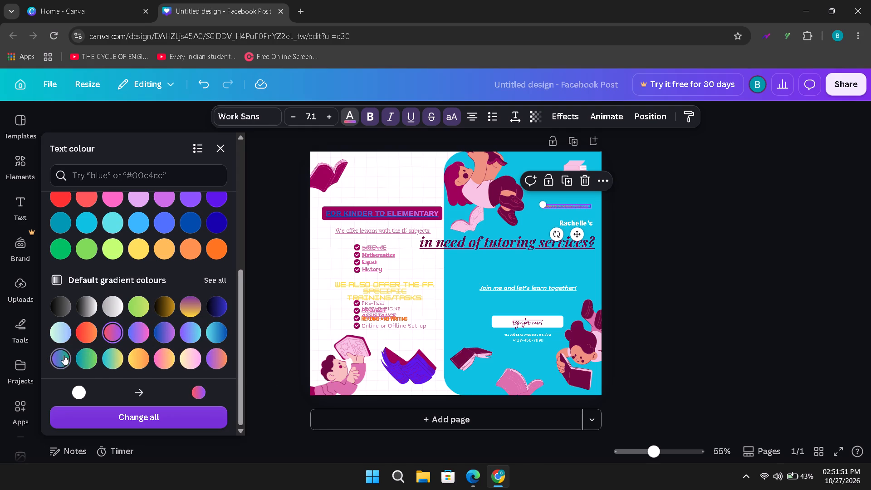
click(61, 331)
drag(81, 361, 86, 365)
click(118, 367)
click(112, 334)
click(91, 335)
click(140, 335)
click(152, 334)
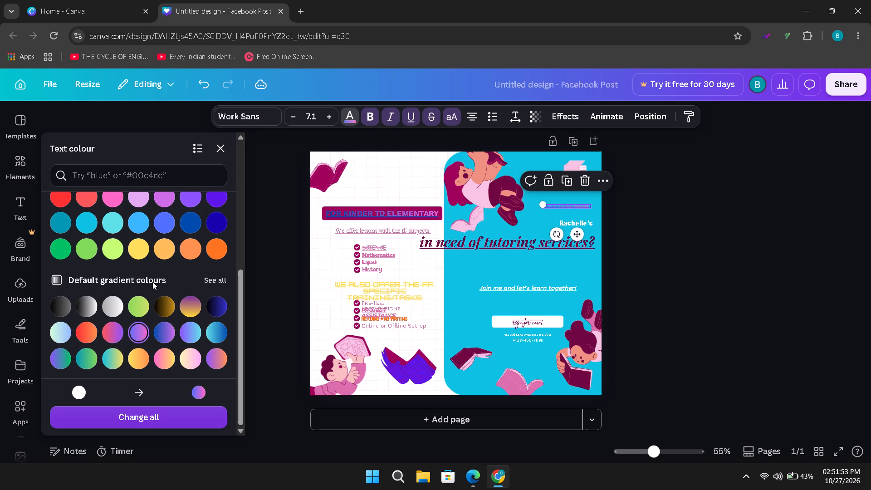
Colour the small tutoring services line above "Rachelle's" solid cobalt blue from the default colours.
click(140, 250)
click(147, 250)
click(158, 249)
click(174, 227)
drag(180, 214, 186, 223)
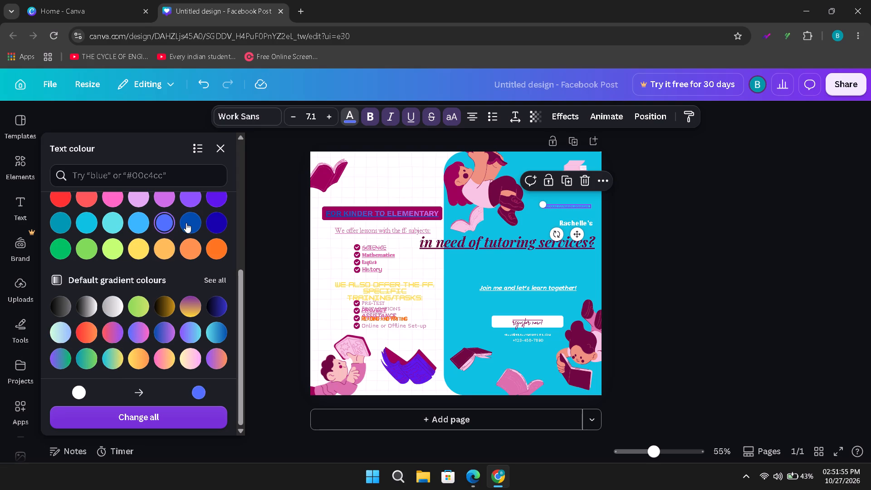
drag(186, 223, 188, 225)
drag(188, 225, 192, 228)
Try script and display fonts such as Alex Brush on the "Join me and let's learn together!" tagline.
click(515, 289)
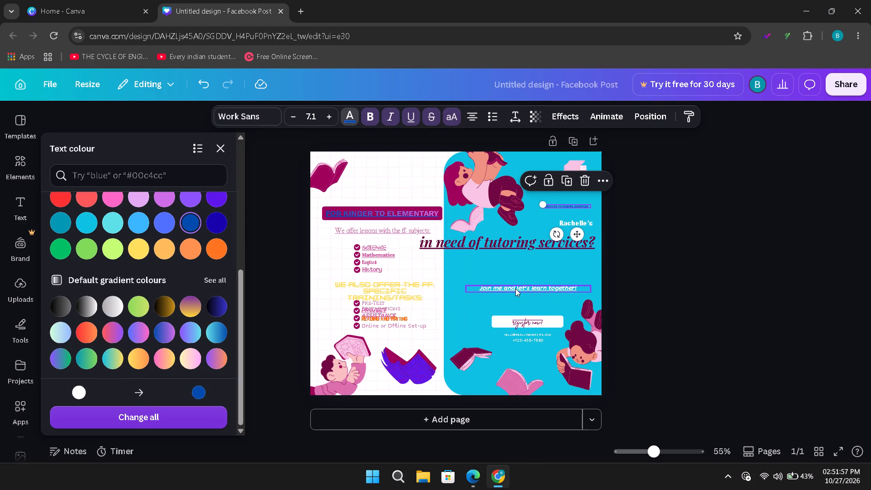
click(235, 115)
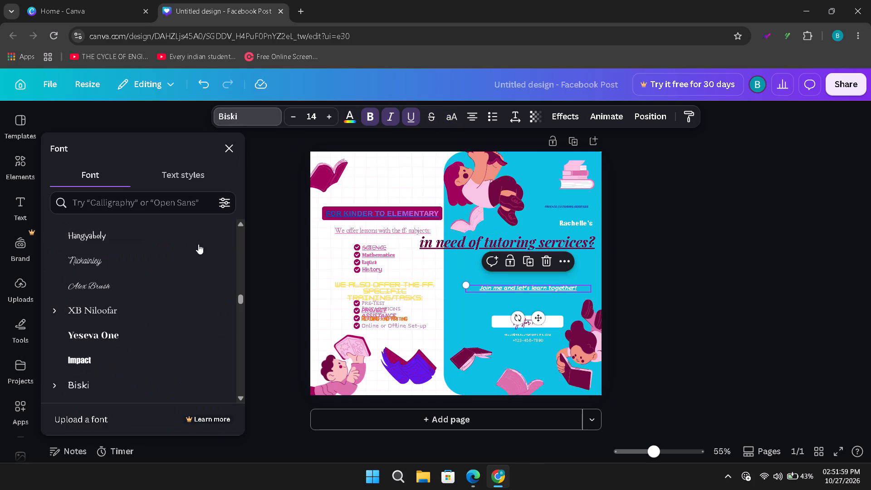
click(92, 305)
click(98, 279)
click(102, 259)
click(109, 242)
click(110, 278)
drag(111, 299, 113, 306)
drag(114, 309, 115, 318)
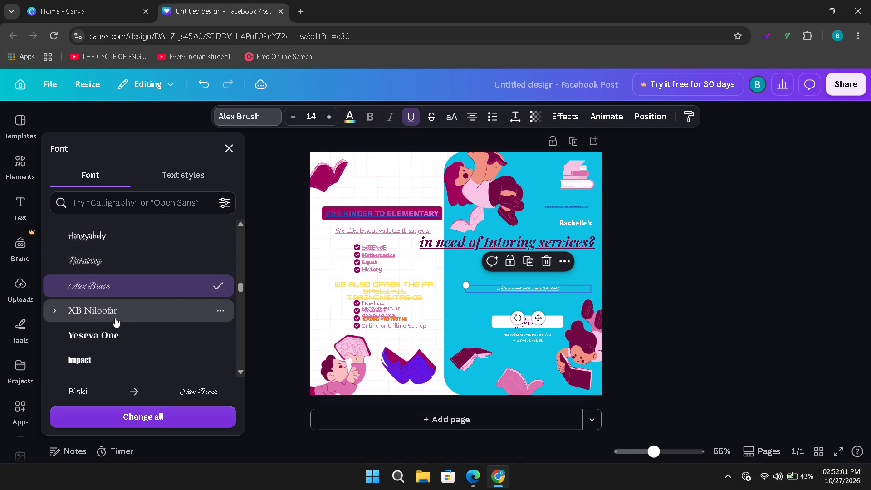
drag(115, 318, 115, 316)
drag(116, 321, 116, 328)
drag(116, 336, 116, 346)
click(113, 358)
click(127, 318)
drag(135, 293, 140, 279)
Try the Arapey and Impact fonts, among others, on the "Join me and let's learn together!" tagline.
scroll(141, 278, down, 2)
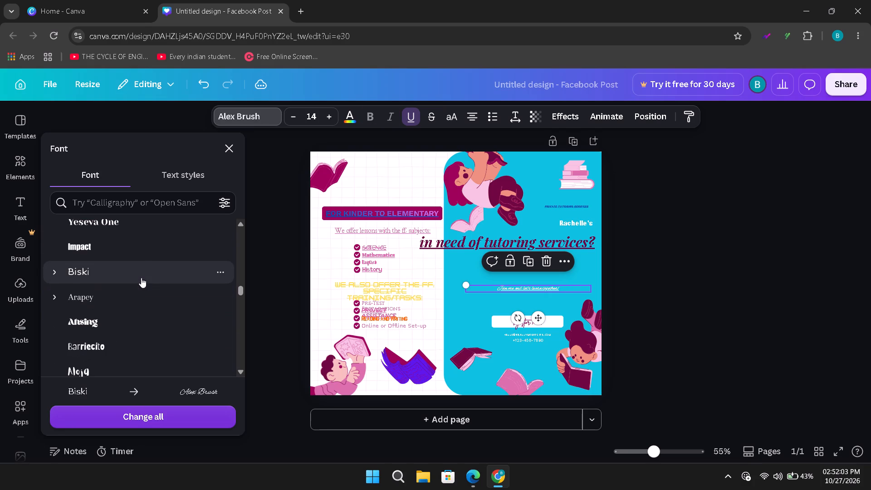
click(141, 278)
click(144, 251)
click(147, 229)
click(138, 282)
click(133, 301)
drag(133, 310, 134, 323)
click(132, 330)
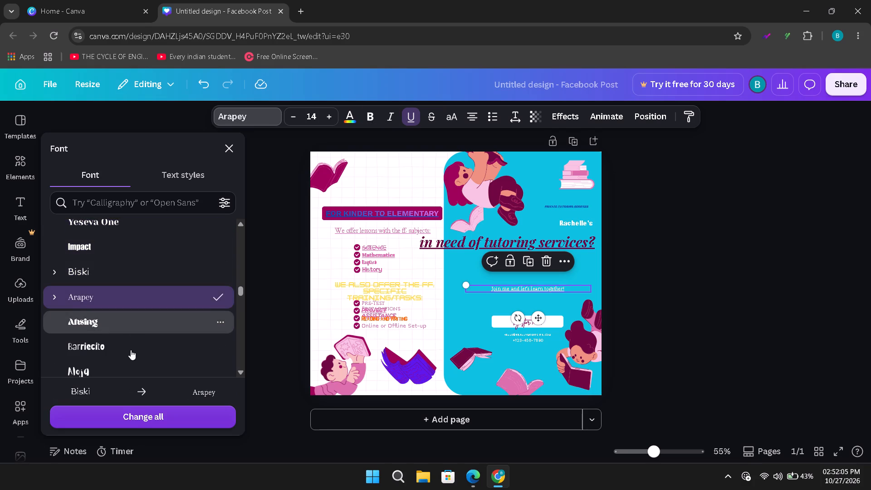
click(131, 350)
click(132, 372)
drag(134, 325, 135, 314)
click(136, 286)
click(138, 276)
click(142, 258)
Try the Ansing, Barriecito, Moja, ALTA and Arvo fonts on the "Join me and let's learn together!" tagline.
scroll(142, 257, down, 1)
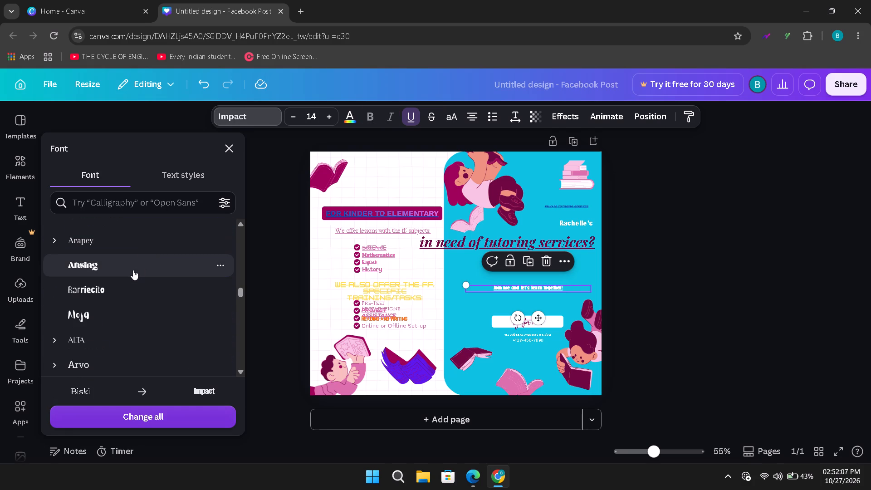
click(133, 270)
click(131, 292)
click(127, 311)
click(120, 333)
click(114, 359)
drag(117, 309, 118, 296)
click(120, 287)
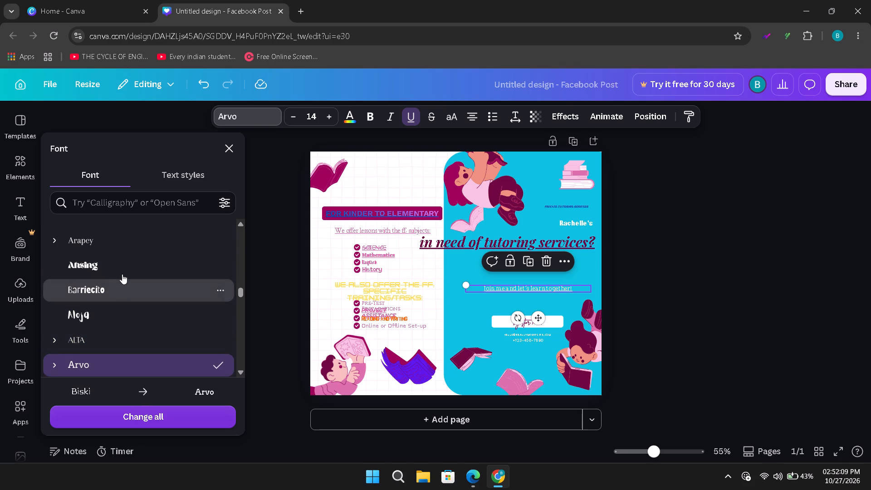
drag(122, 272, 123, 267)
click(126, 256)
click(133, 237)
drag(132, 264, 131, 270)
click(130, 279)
Compare Brick Sans, Oswald and neighbouring fonts on the "Join me and let's learn together!" tagline and settle on Arvo.
scroll(132, 283, down, 2)
click(132, 282)
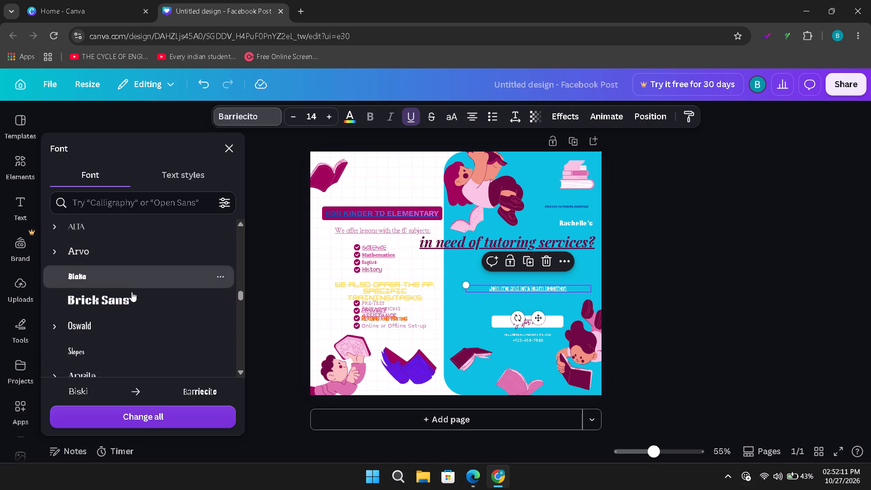
click(132, 293)
click(130, 313)
drag(130, 325, 130, 334)
drag(127, 350, 128, 355)
click(128, 371)
drag(127, 332, 127, 326)
drag(128, 297, 131, 290)
drag(135, 277, 136, 269)
click(139, 259)
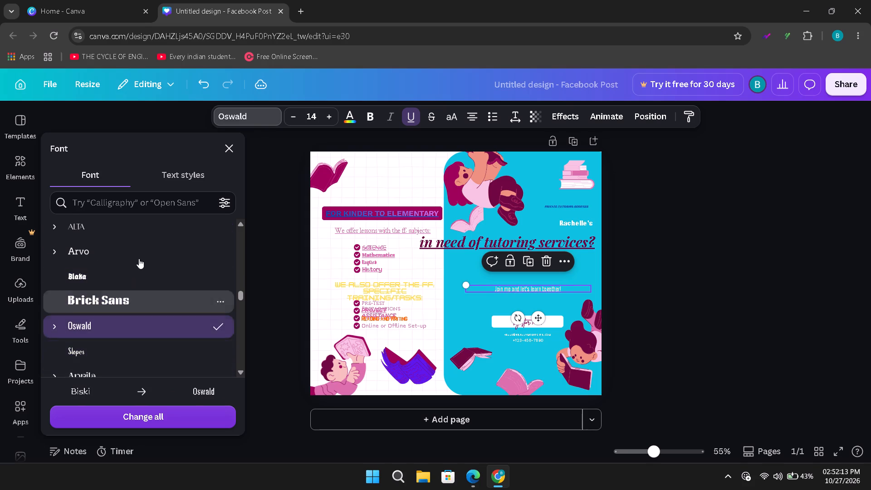
click(141, 249)
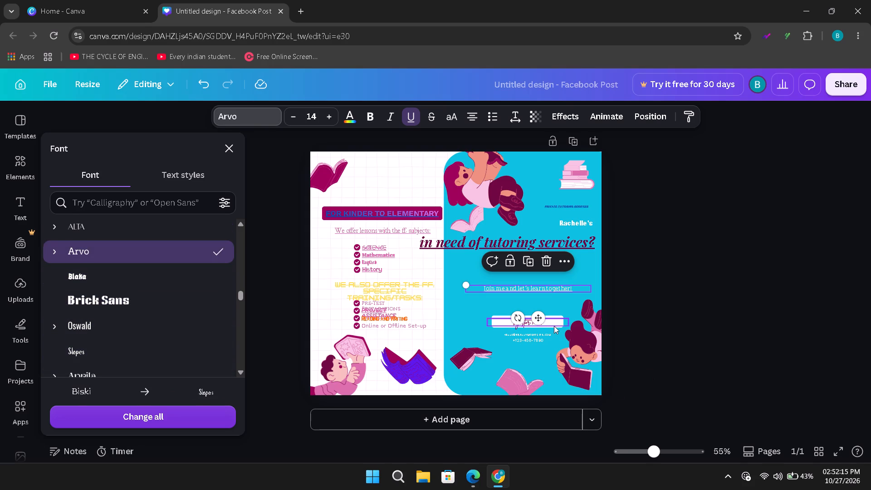
Try several of the design's colours on the white bar behind "register now!" and fill it yellow.
click(563, 318)
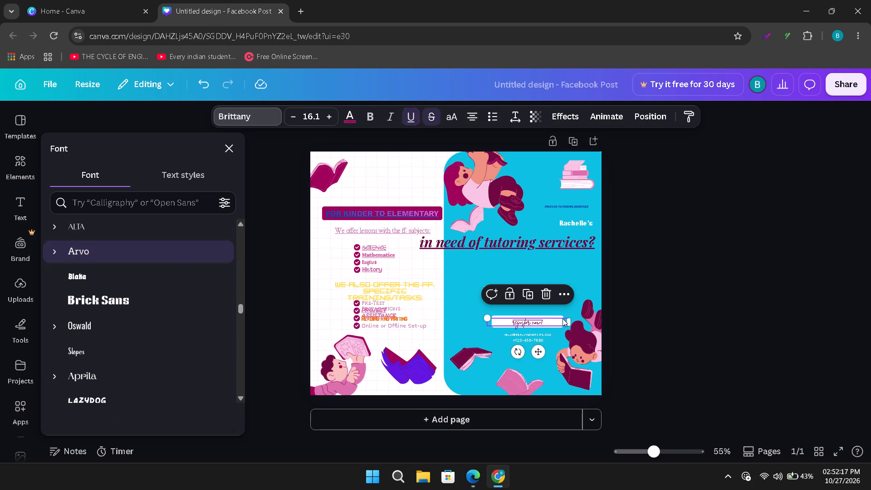
click(563, 315)
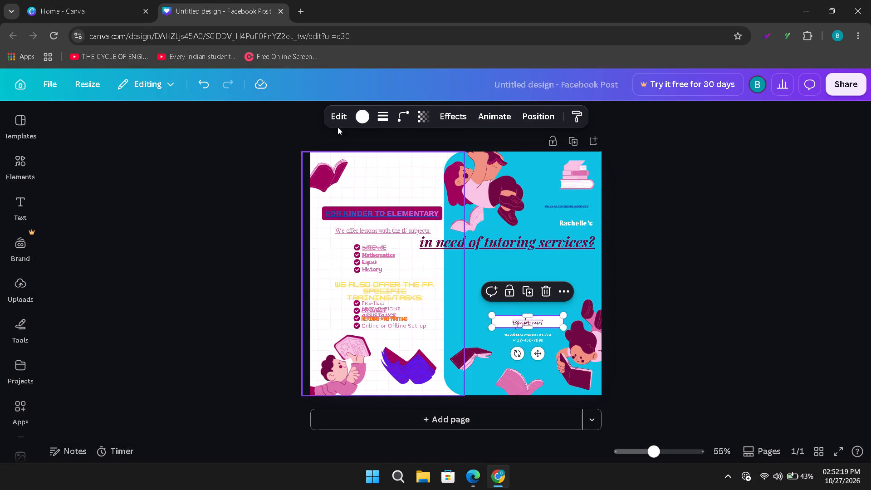
click(359, 115)
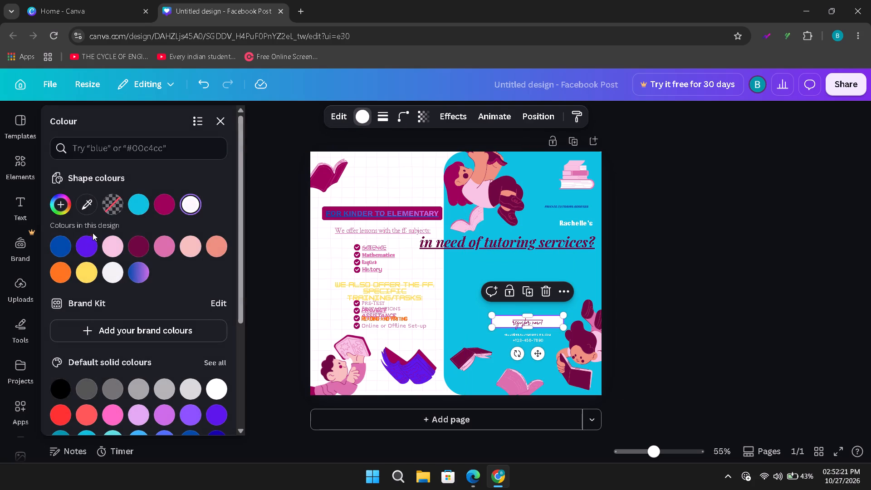
click(93, 248)
click(61, 269)
click(86, 273)
click(114, 248)
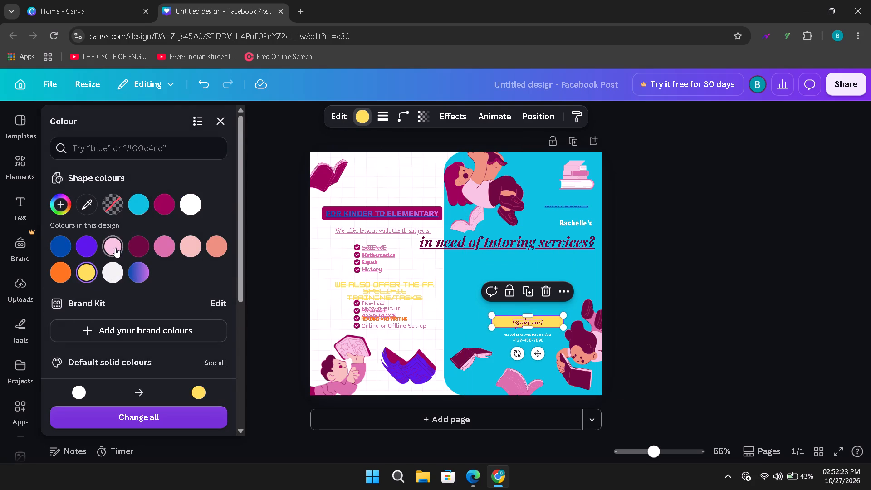
click(137, 242)
click(153, 245)
click(141, 272)
click(84, 271)
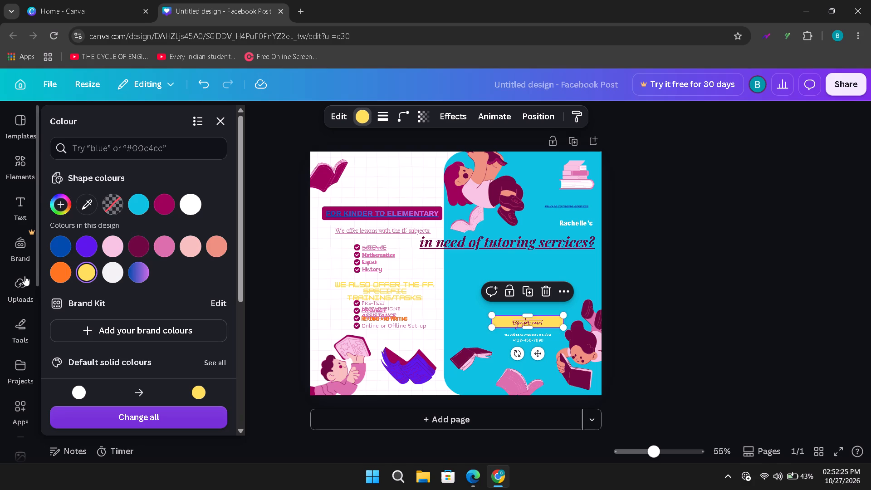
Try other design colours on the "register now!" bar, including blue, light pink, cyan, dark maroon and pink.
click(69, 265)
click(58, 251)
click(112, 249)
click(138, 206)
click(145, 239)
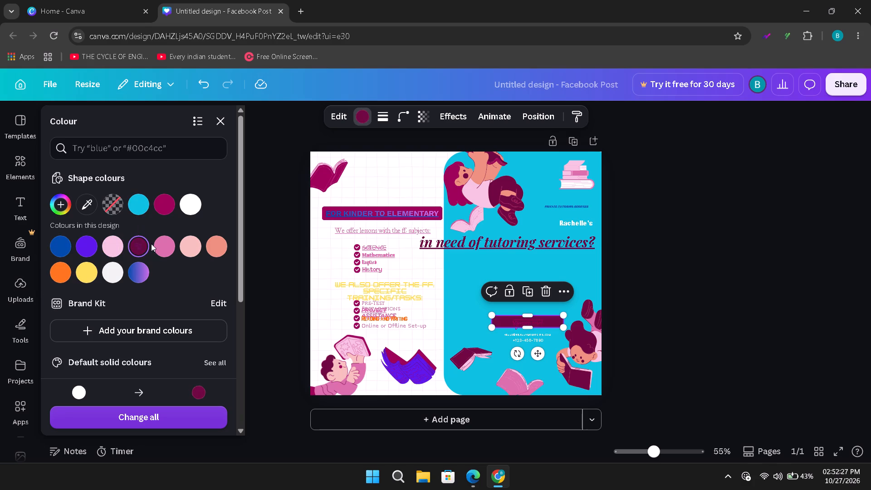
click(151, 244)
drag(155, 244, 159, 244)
Fill the "register now!" bar with yellow from the default solid colours.
scroll(181, 245, down, 3)
click(137, 299)
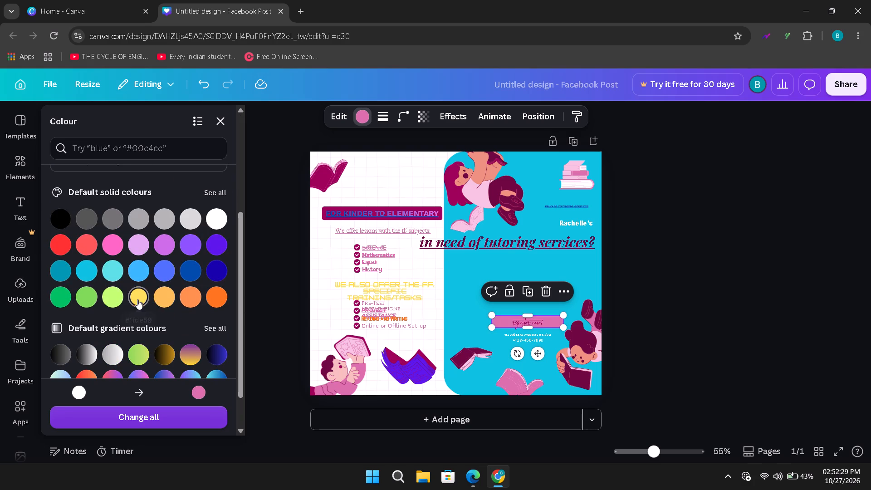
scroll(155, 301, down, 4)
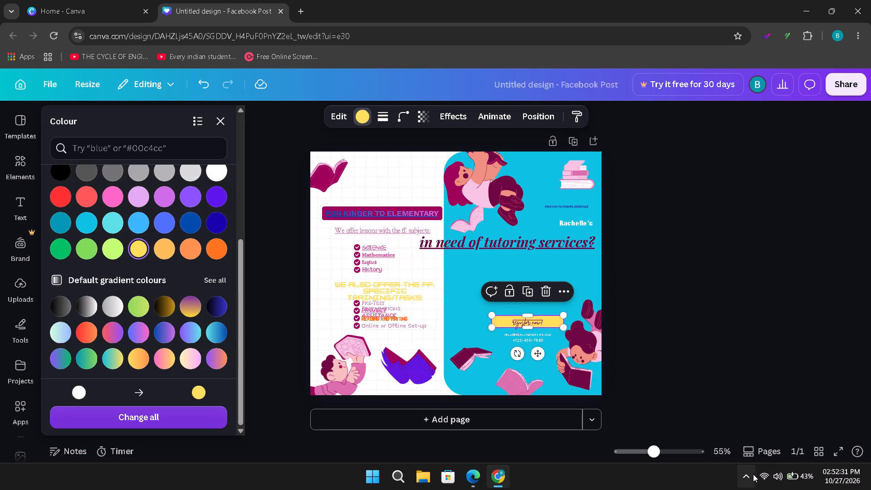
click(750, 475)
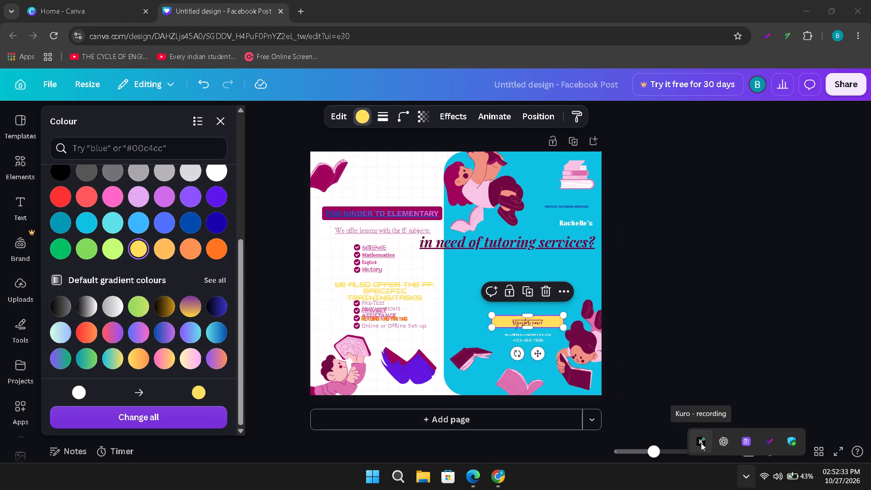
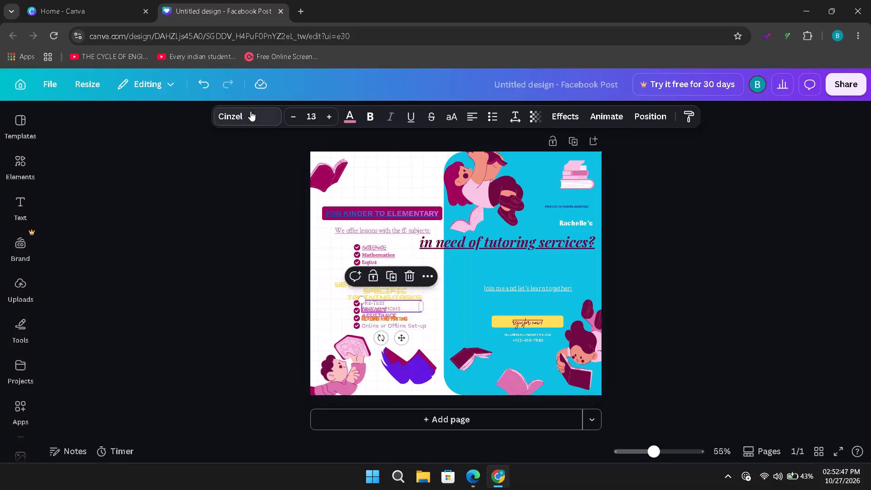
Try several fonts on the "Pre-Test Preparations" list item and set it in Brick Sans.
click(250, 111)
click(141, 320)
click(141, 284)
click(141, 250)
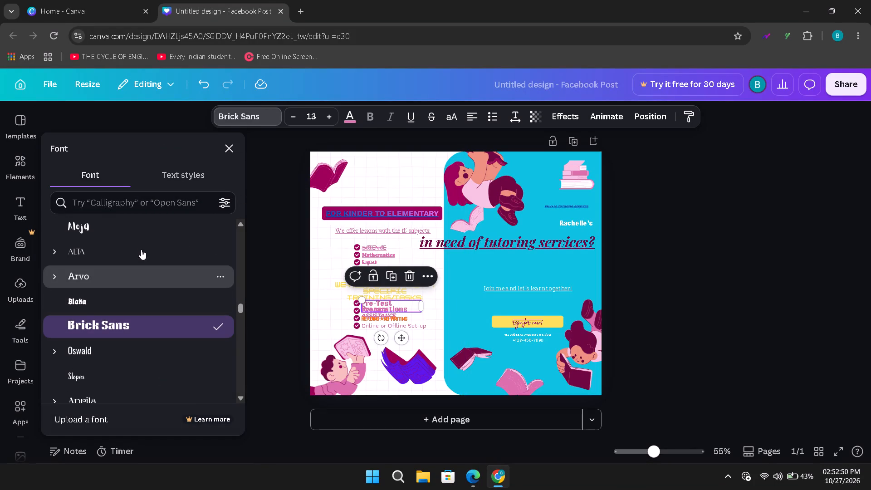
click(146, 221)
click(152, 260)
drag(158, 284, 160, 292)
click(161, 318)
click(164, 337)
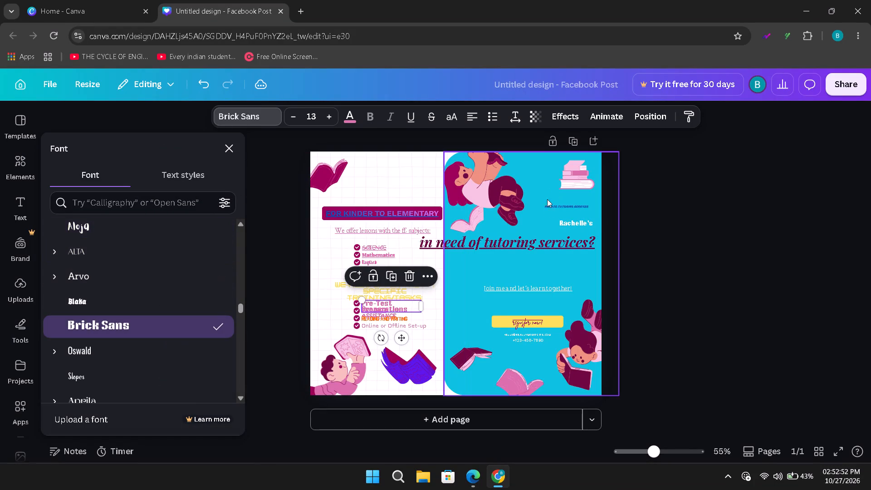
Try Oswald, Aloja and neighbouring fonts on the "Rachelle's" text and settle on Arvo.
click(568, 220)
click(201, 343)
click(190, 391)
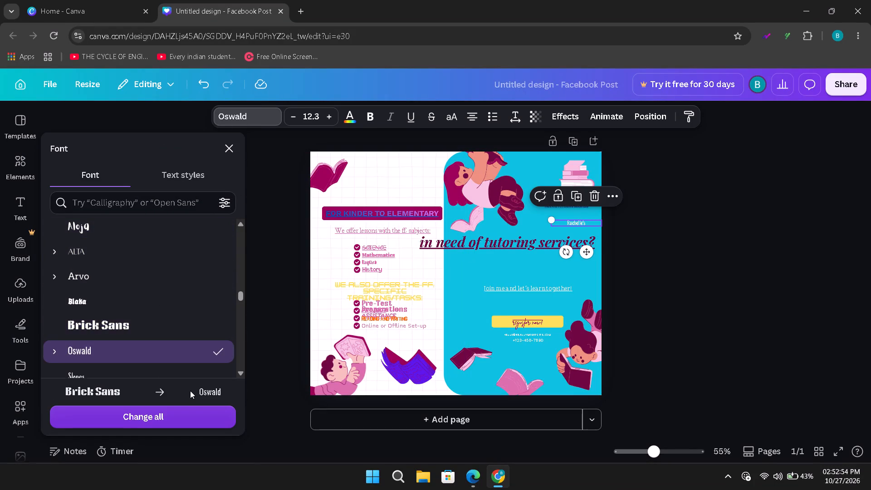
click(186, 367)
click(175, 309)
click(166, 248)
click(163, 220)
click(159, 267)
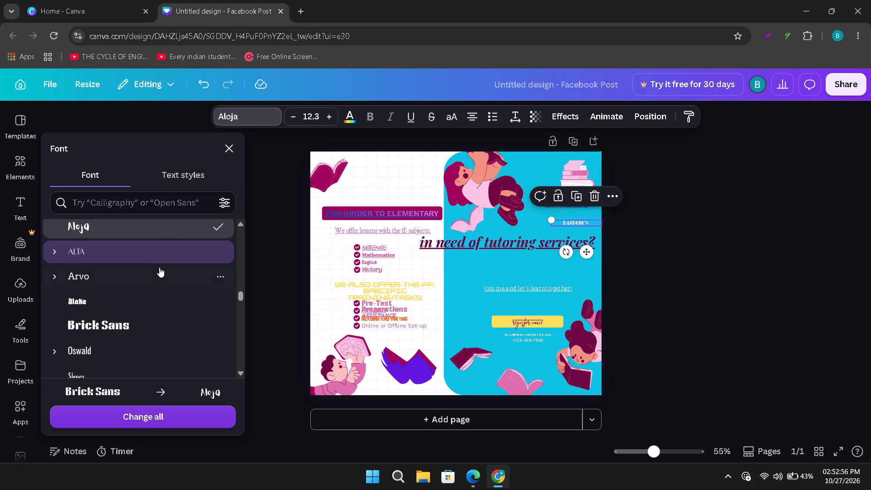
Move the "FOR KINDER TO ELEMENTARY" heading up off its maroon bar into the white space above.
drag(386, 216, 398, 192)
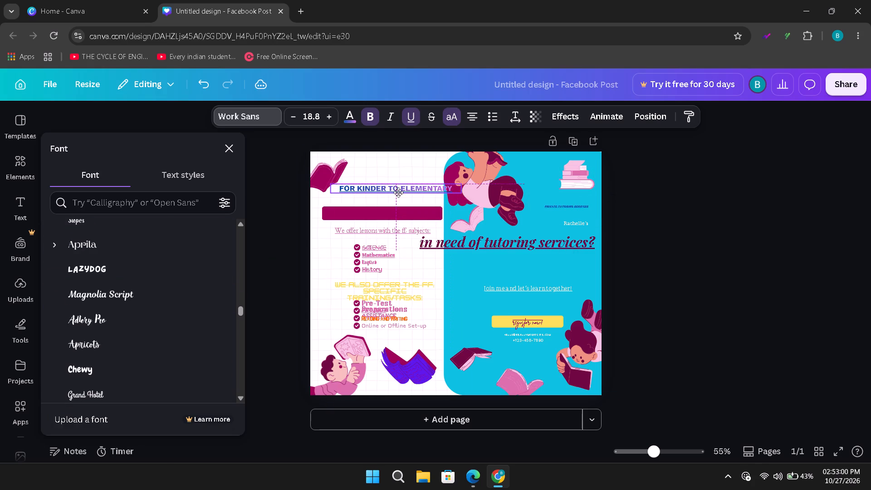
drag(398, 192, 397, 194)
Try orange on the maroon bar above "We offer lessons with the ff. subjects:" and fill it yellow.
click(390, 213)
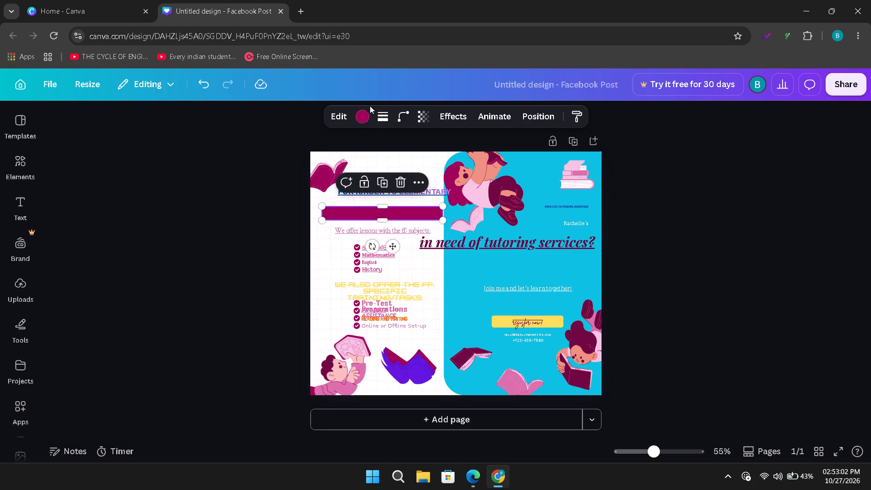
click(362, 116)
click(62, 276)
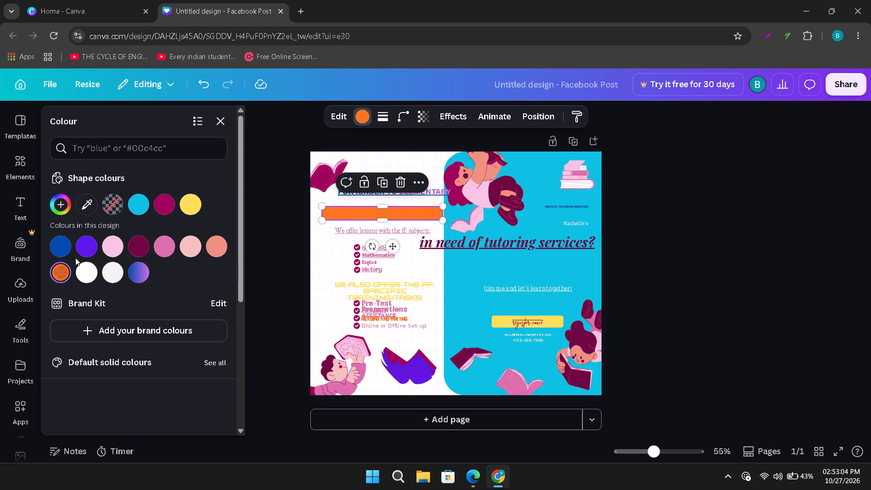
click(199, 197)
click(189, 207)
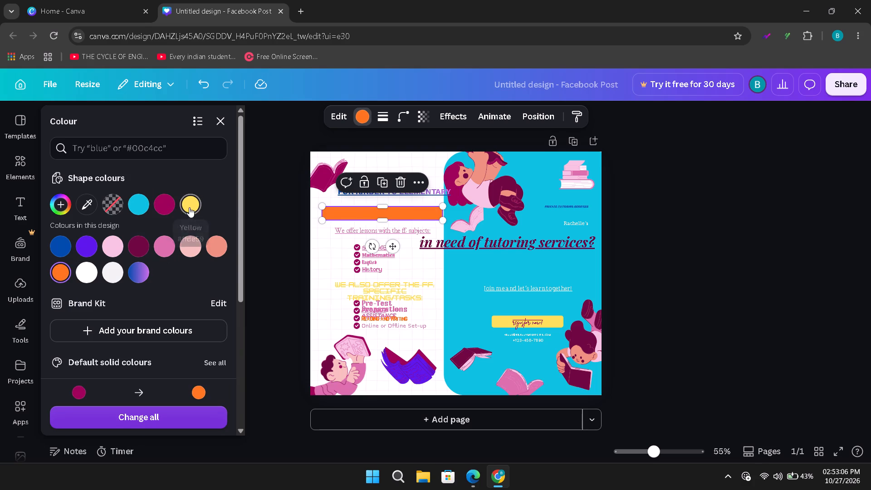
scroll(184, 258, down, 4)
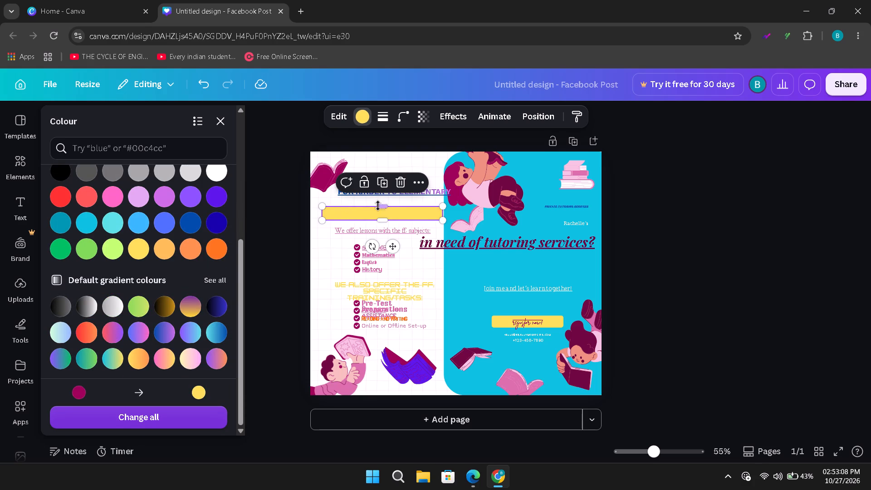
Enlarge the yellow bar up to the page's top edge, about 222 high, and widen it behind the blue panel.
drag(381, 206, 398, 151)
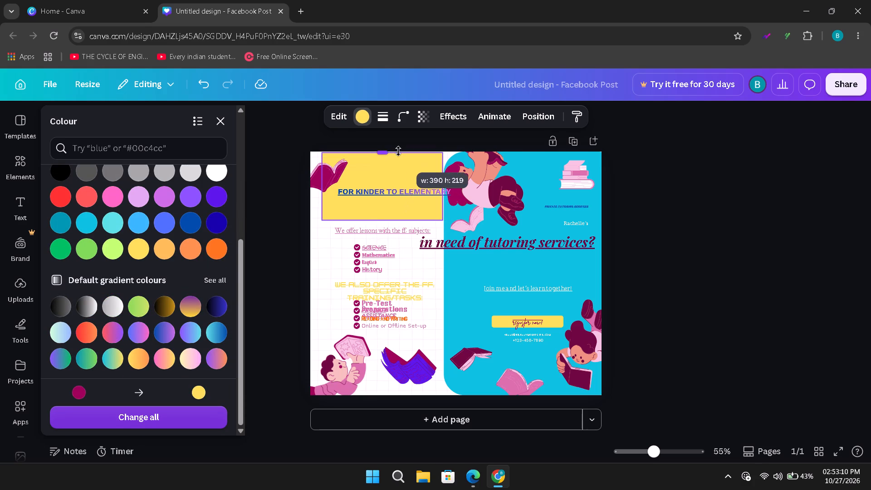
drag(398, 151, 400, 148)
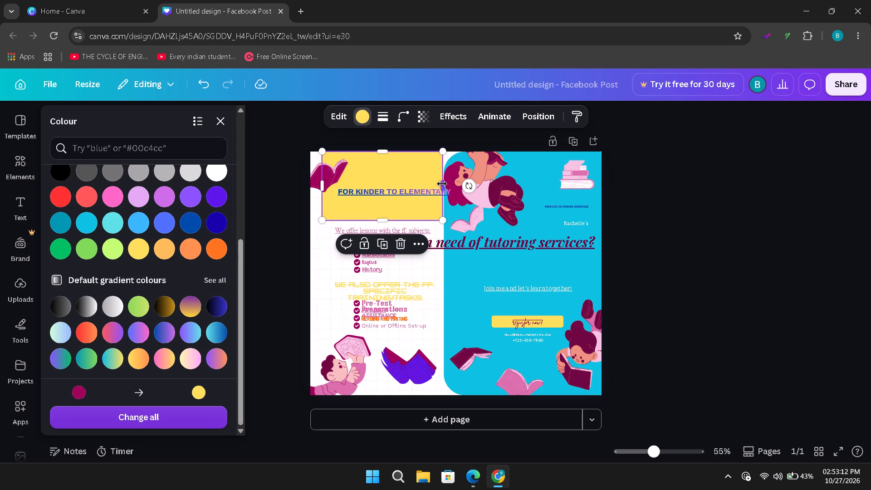
drag(442, 184, 482, 184)
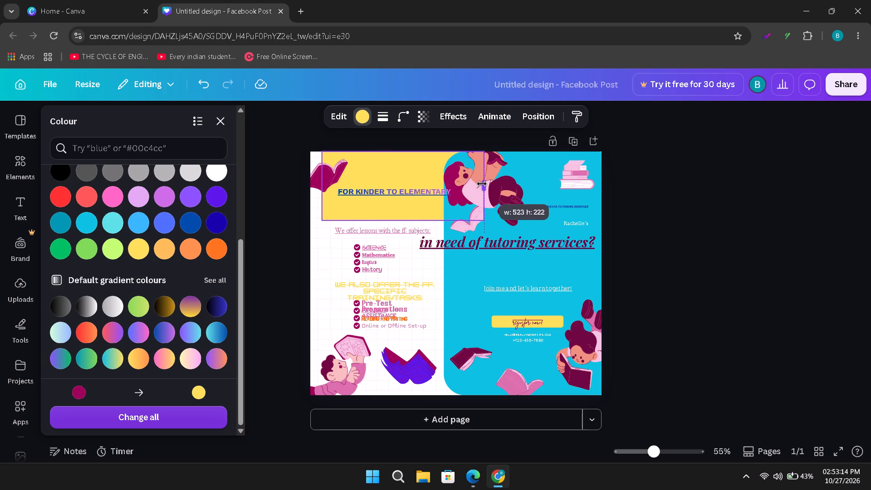
drag(482, 184, 708, 175)
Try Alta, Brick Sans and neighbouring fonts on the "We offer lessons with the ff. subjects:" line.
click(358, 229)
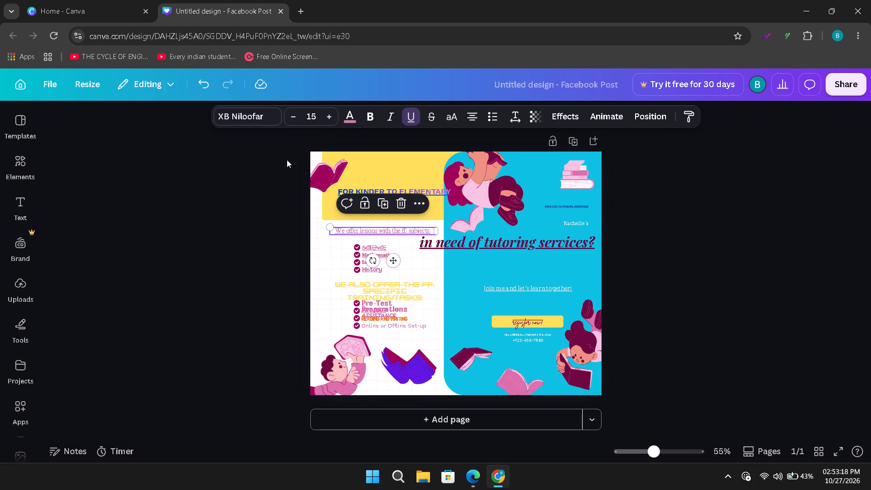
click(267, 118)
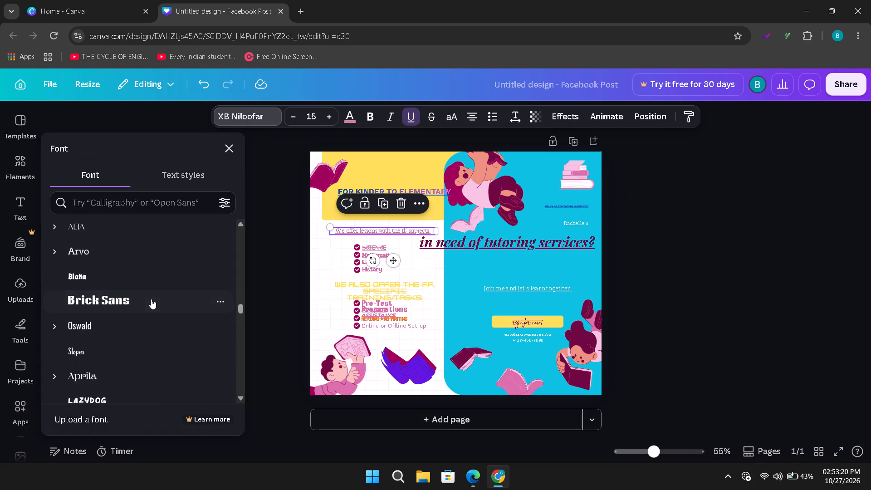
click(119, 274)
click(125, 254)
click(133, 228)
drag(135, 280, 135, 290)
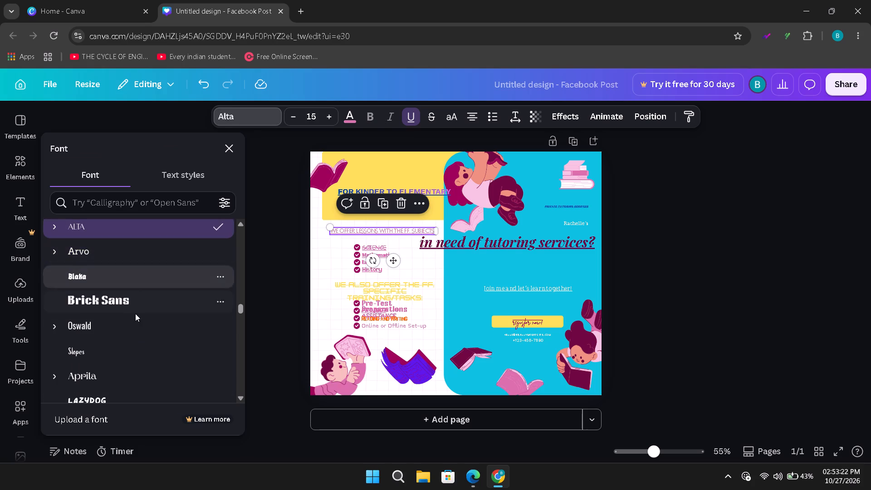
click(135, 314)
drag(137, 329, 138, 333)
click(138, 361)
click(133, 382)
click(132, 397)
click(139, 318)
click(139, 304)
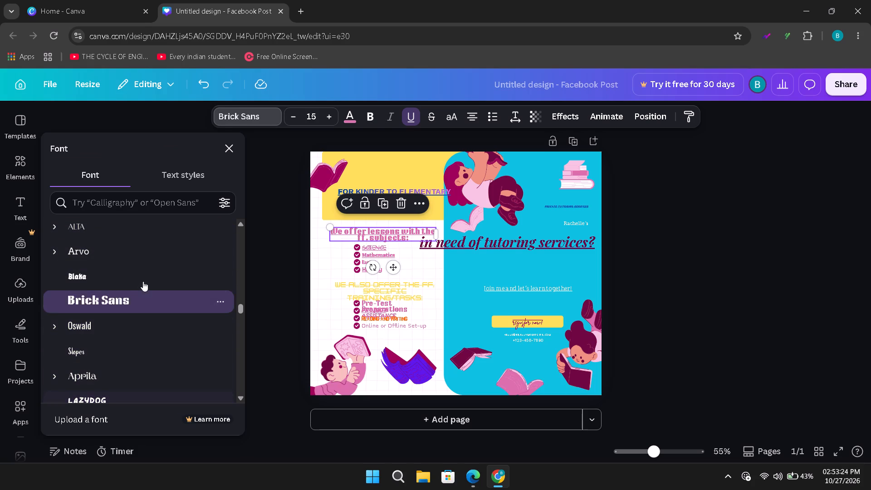
Compare Chewy and nearby script fonts on the "We offer lessons with the ff. subjects:" line and set it in Lazydog.
scroll(143, 281, down, 2)
click(123, 298)
click(124, 328)
click(124, 344)
click(122, 371)
click(122, 384)
click(134, 325)
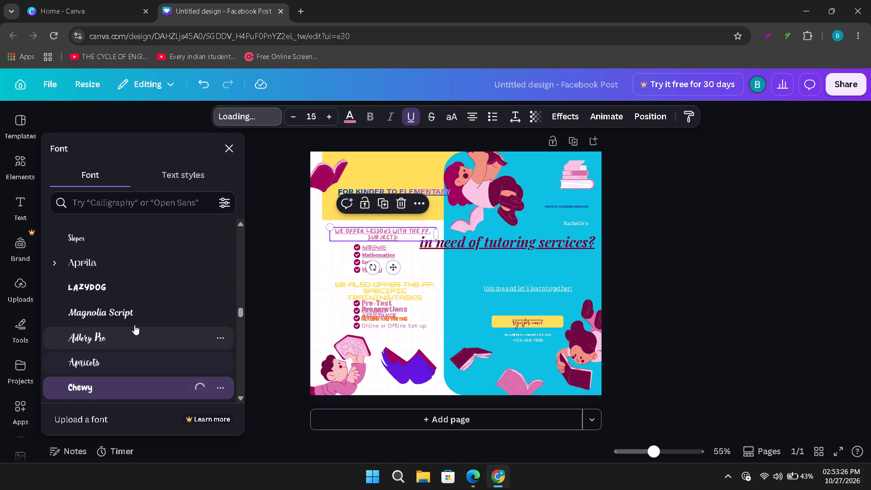
click(143, 303)
drag(147, 294, 150, 288)
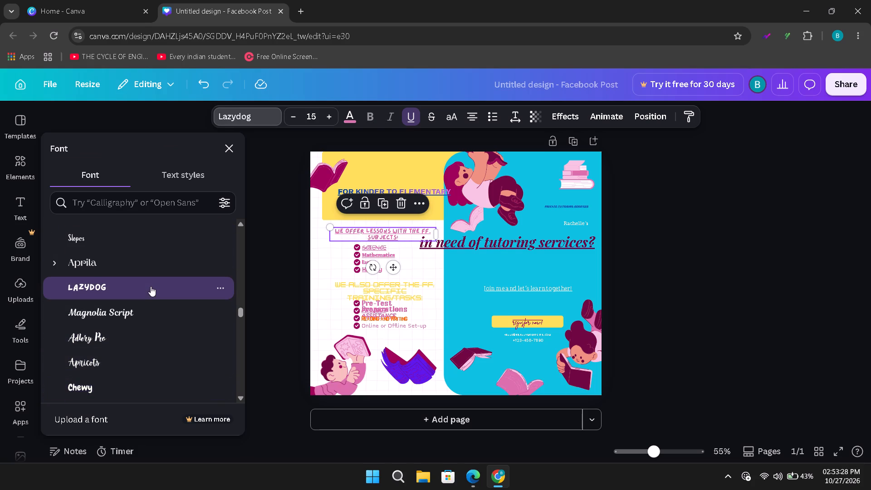
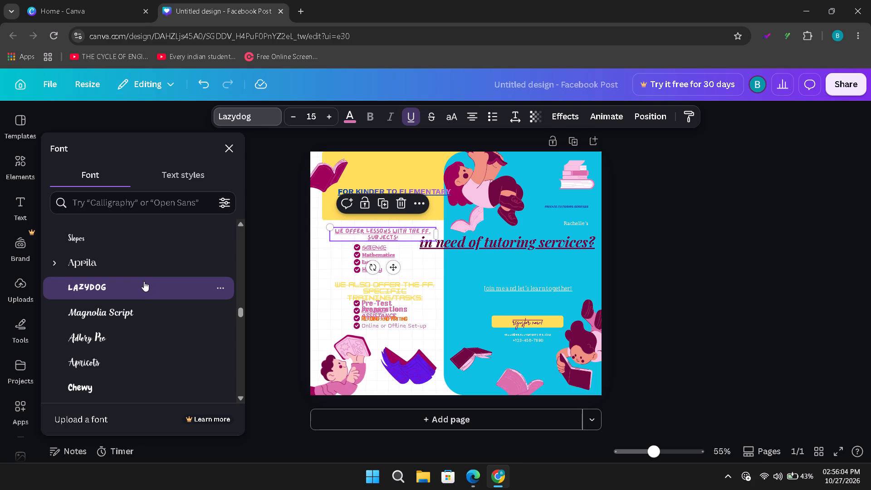
Change the font of the yellow "We also offer the ff. specific training/tasks:" heading to a playful handwritten style.
scroll(73, 173, up, 1)
click(387, 291)
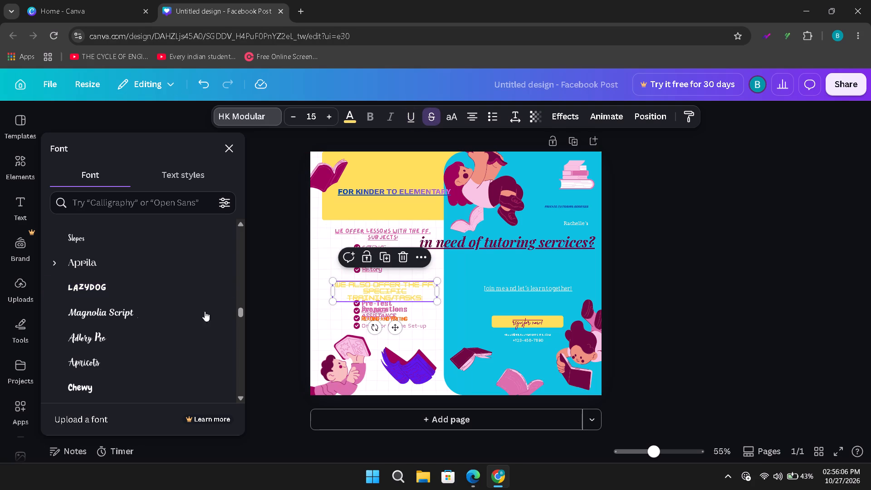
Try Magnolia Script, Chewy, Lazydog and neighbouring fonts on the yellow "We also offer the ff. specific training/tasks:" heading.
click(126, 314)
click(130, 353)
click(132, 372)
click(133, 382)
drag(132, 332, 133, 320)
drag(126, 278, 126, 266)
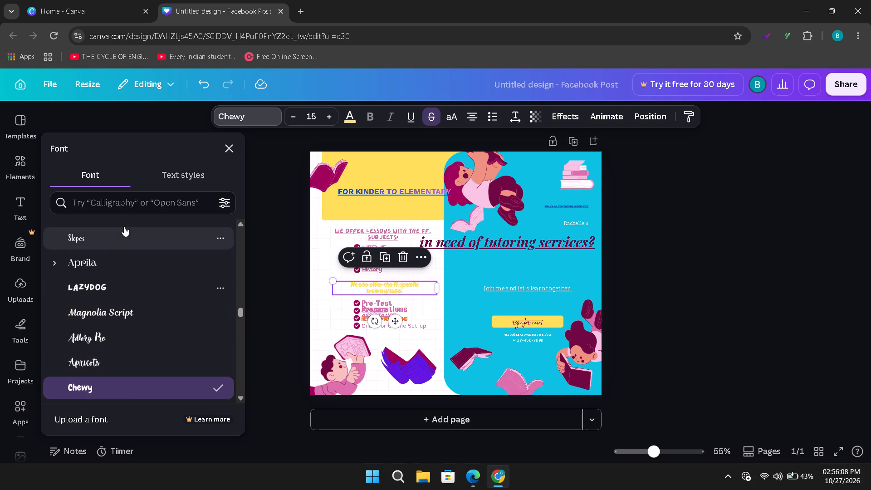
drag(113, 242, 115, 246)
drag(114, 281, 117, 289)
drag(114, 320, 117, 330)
Compare Barriecito and nearby display fonts on the yellow "We also offer" heading and set it in Aloja.
scroll(129, 341, up, 4)
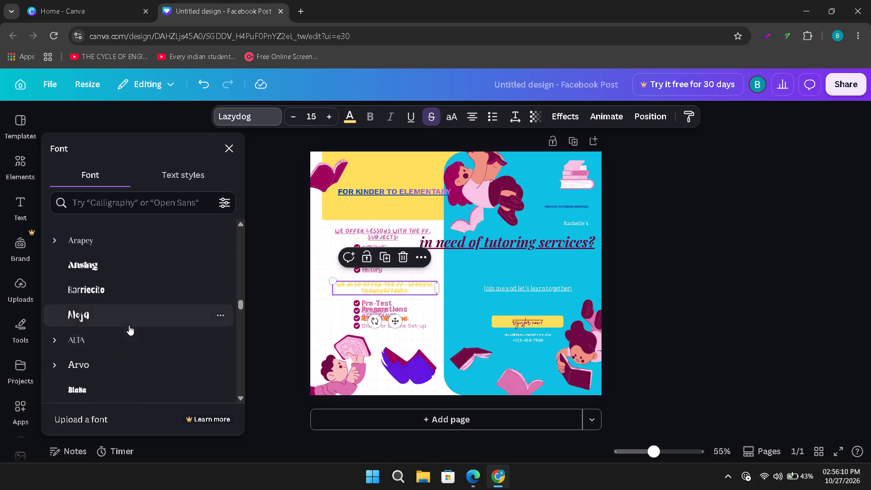
click(129, 325)
click(109, 276)
drag(115, 253, 118, 246)
drag(123, 258, 127, 269)
click(124, 322)
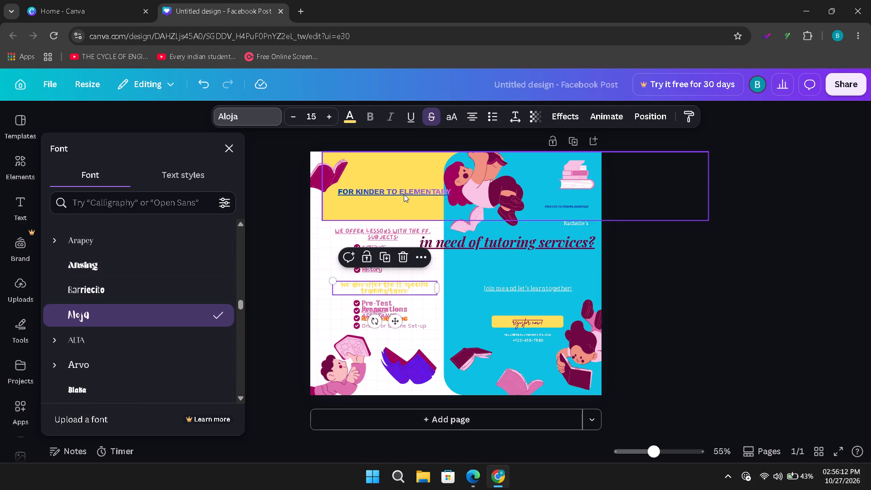
Compare several fonts on the small "Rachelle's" text on the blue panel and set it in Alta.
click(582, 224)
click(133, 281)
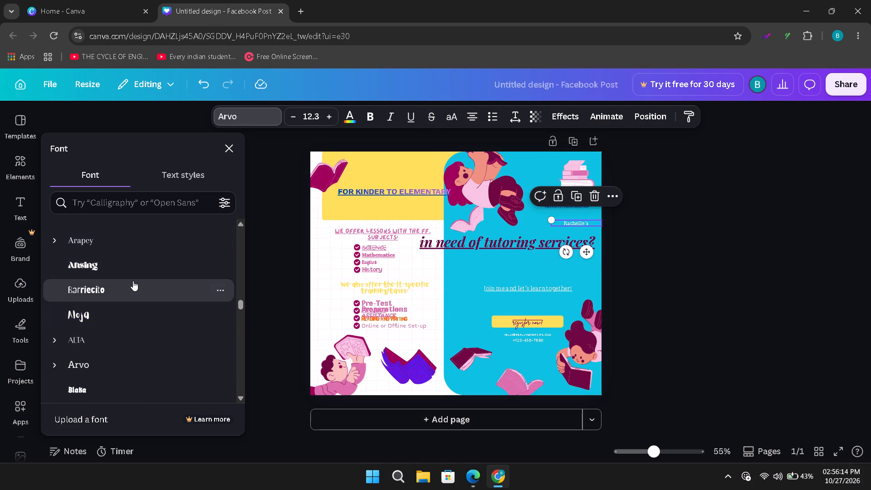
click(133, 261)
click(137, 243)
click(139, 310)
double_click(137, 341)
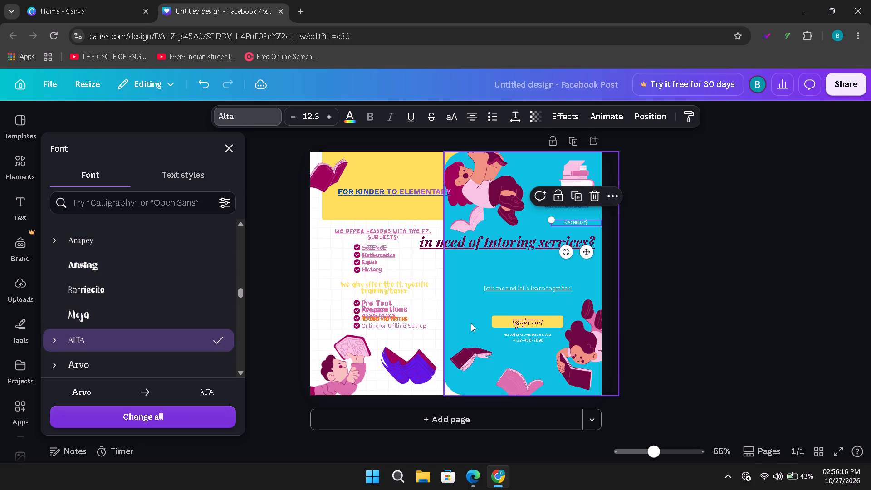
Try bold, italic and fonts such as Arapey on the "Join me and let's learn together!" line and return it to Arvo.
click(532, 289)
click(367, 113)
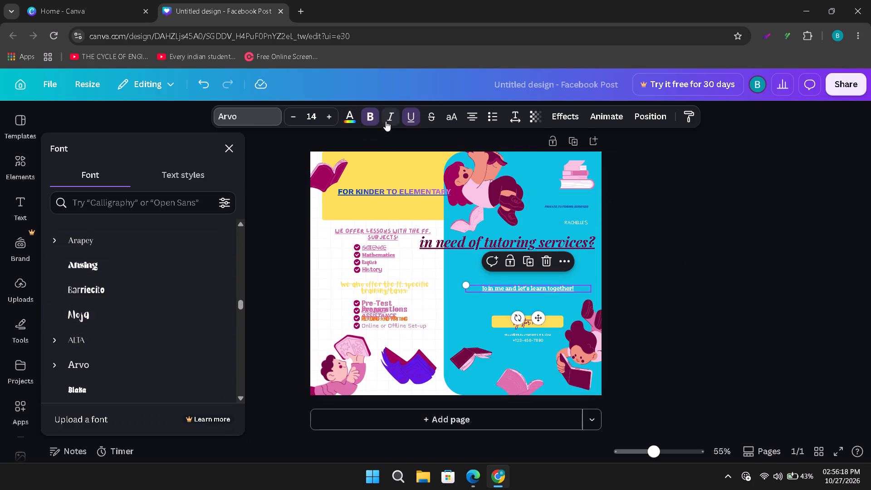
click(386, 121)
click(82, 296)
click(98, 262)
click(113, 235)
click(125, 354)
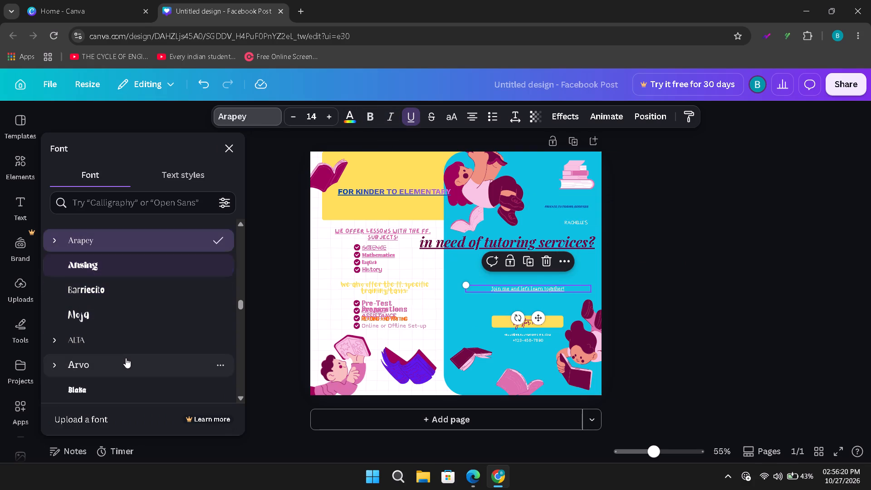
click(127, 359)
Enlarge the stack-of-books graphic on the blue panel slightly and nudge it upward.
click(568, 178)
drag(559, 186, 534, 210)
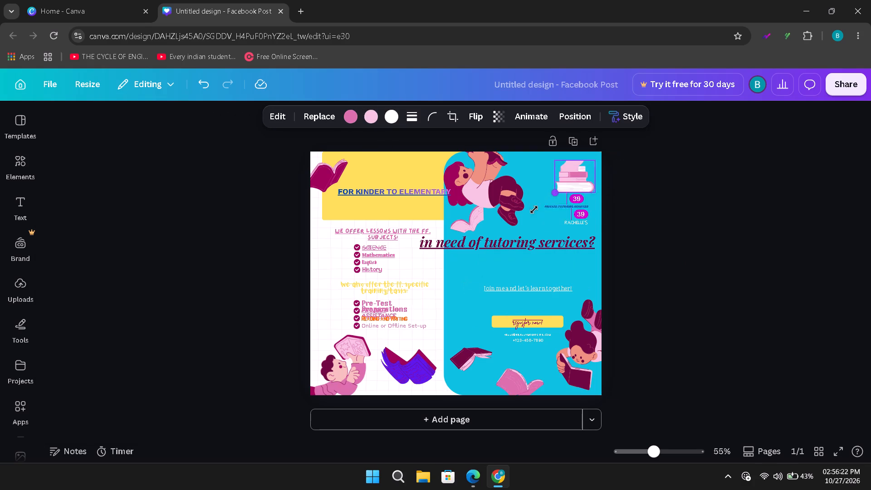
drag(534, 210, 544, 194)
drag(573, 192, 576, 186)
Compare Brick Sans and neighbouring fonts on the small "Private tutoring services" text below the book stack and set it in Oswald.
click(560, 204)
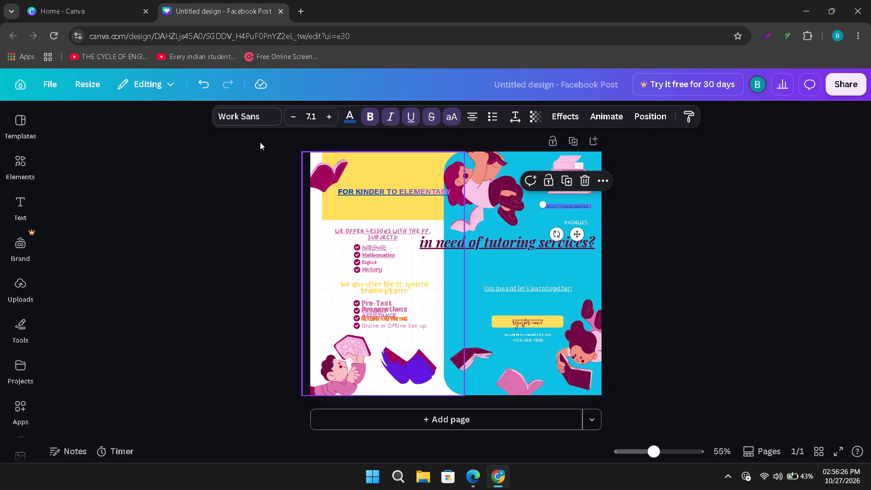
click(261, 120)
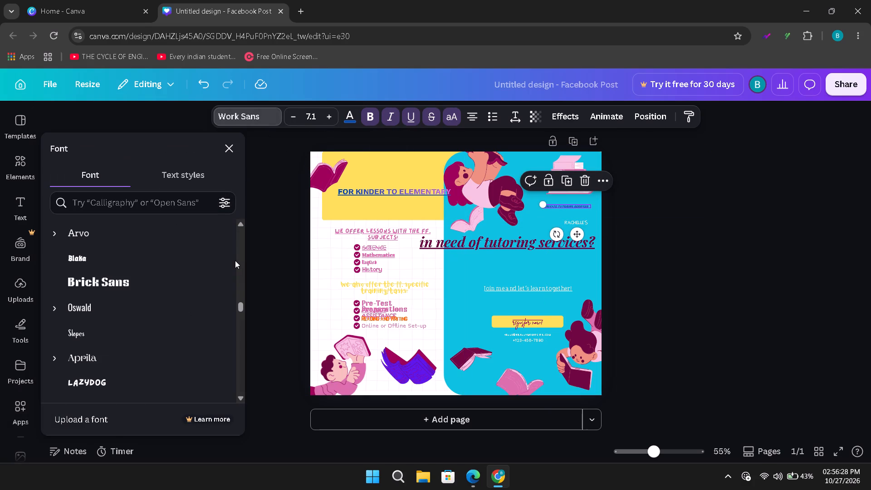
click(81, 274)
click(91, 241)
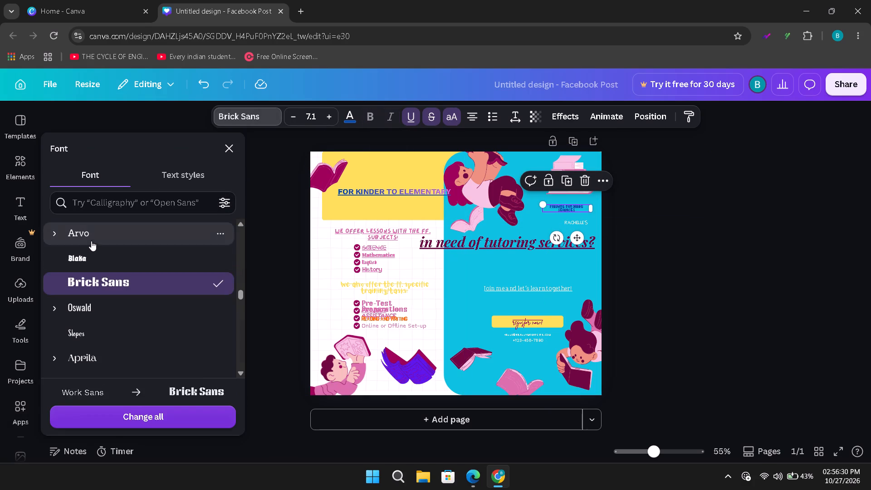
click(93, 258)
click(94, 304)
click(99, 312)
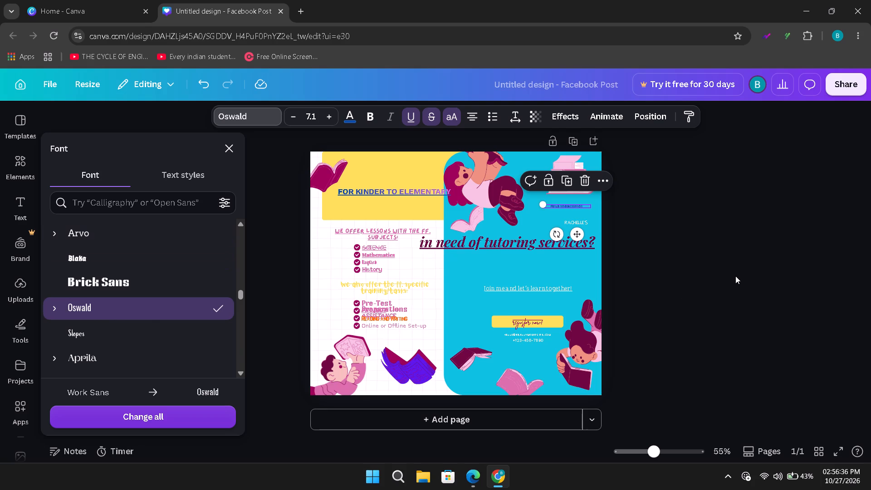
Move the large "in need of tutoring services?" heading slightly down the page, closer to the "Join me" line.
drag(527, 243, 528, 259)
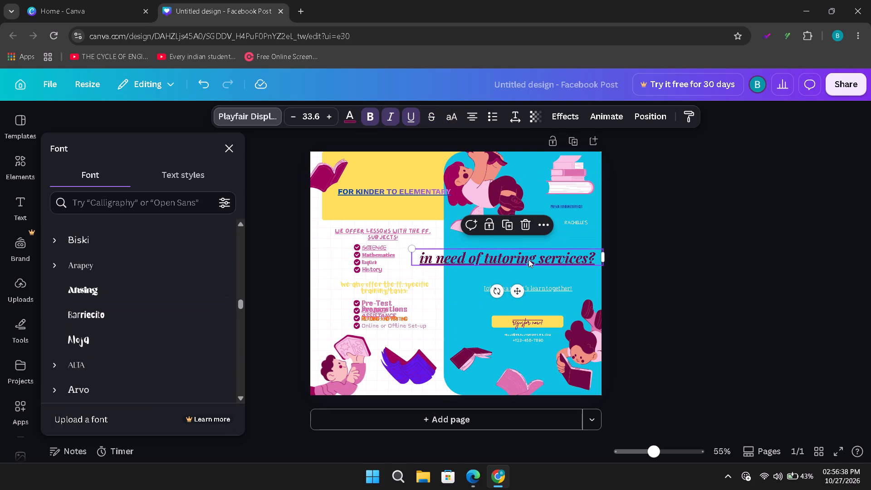
Nudge the "Join me and let's learn together!" line slightly up and left, closer to the "in need of tutoring services?" headline.
drag(538, 288, 533, 280)
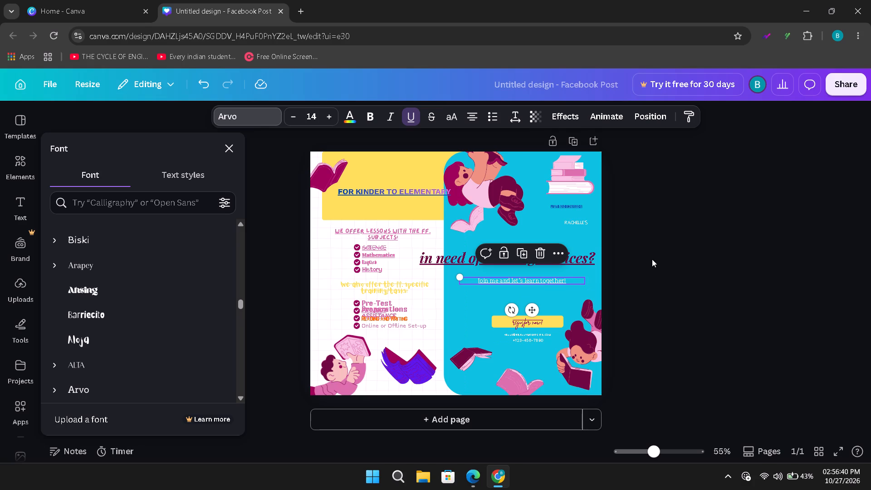
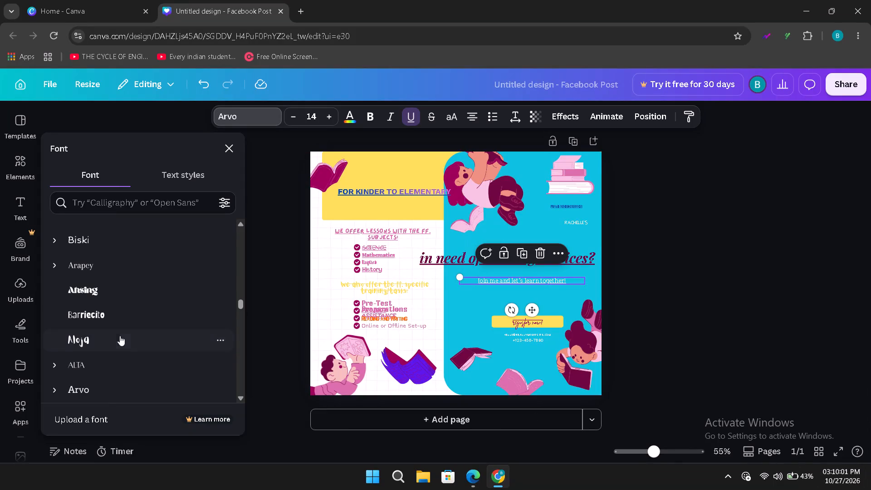
Try fonts including Biski and Moja on the "Join me and let's learn together!" line and settle on ALTA.
click(88, 283)
click(108, 249)
drag(109, 245, 110, 256)
click(111, 347)
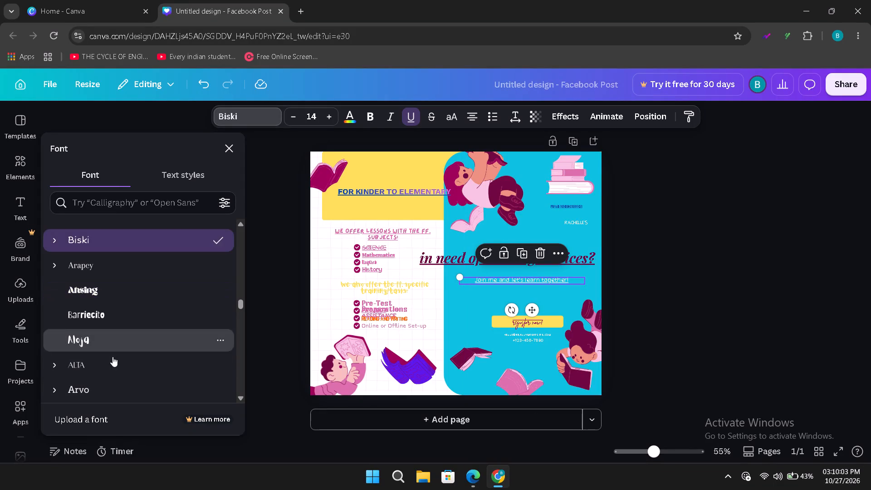
click(113, 357)
Change the font of the "We offer lessons with the ff. subjects:" heading to Arapey.
click(380, 230)
double_click(145, 255)
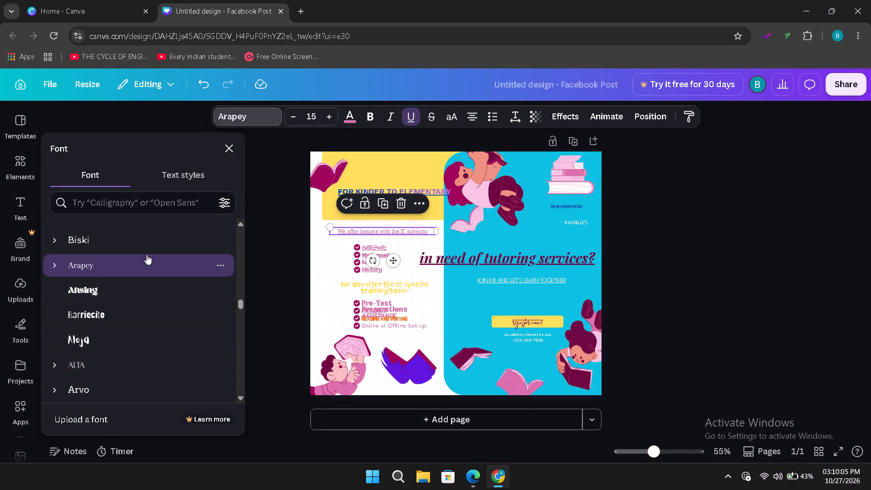